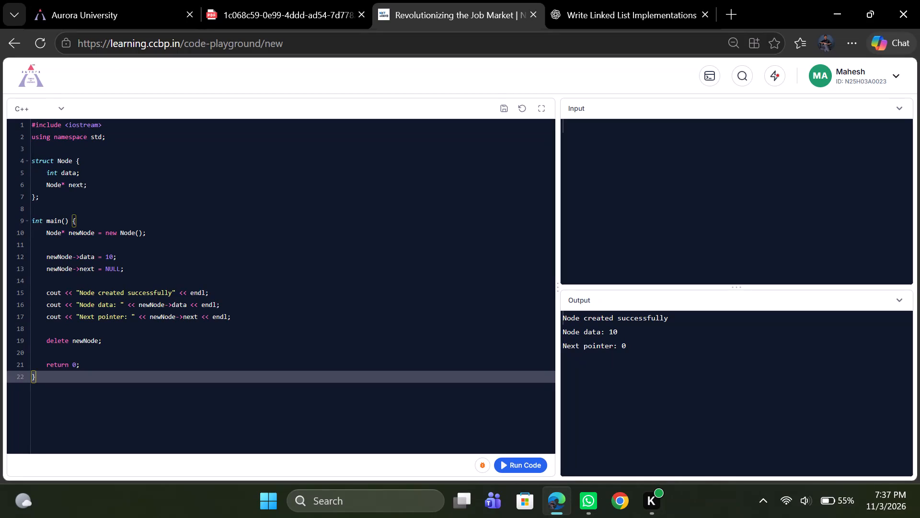
# Review the Lab Report 2 PDF, from its list of experiments back to the certificate and cover page.
pyautogui.click(239, 19)
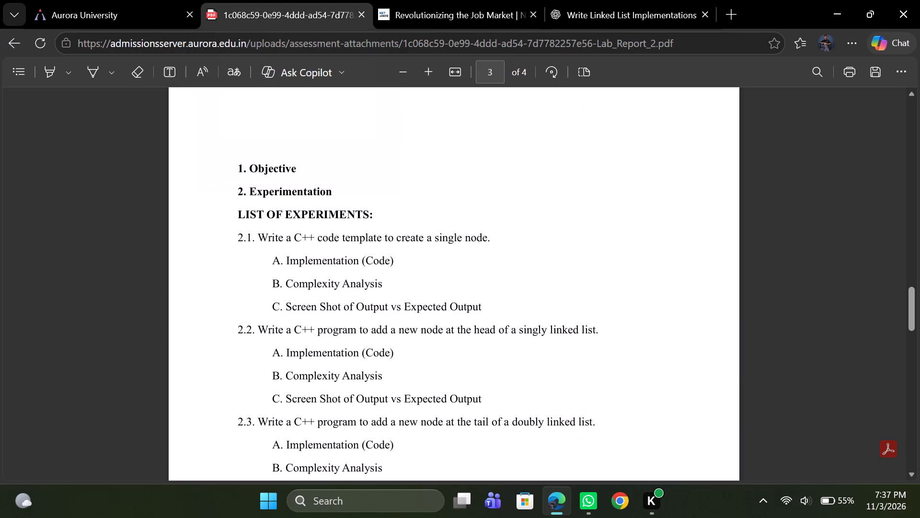
pyautogui.scroll(-10, 455, 295)
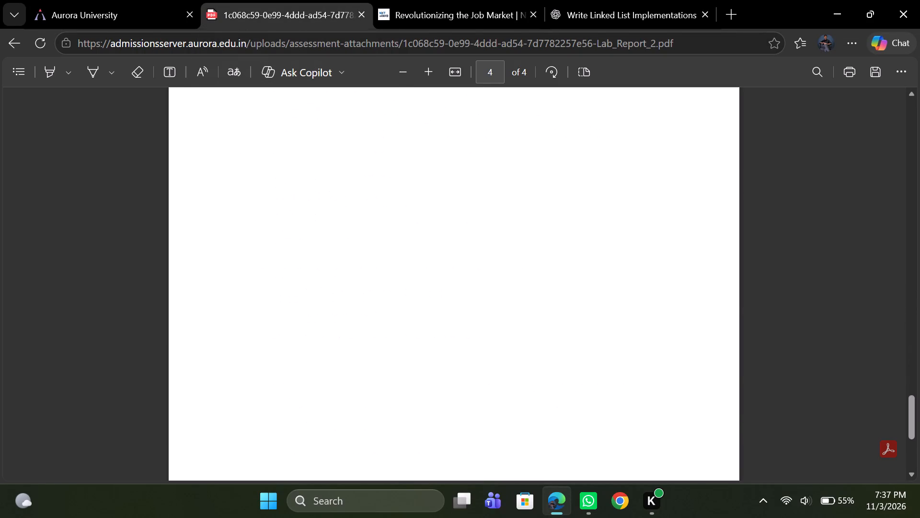
pyautogui.scroll(-3, 455, 295)
pyautogui.scroll(7, 455, 295)
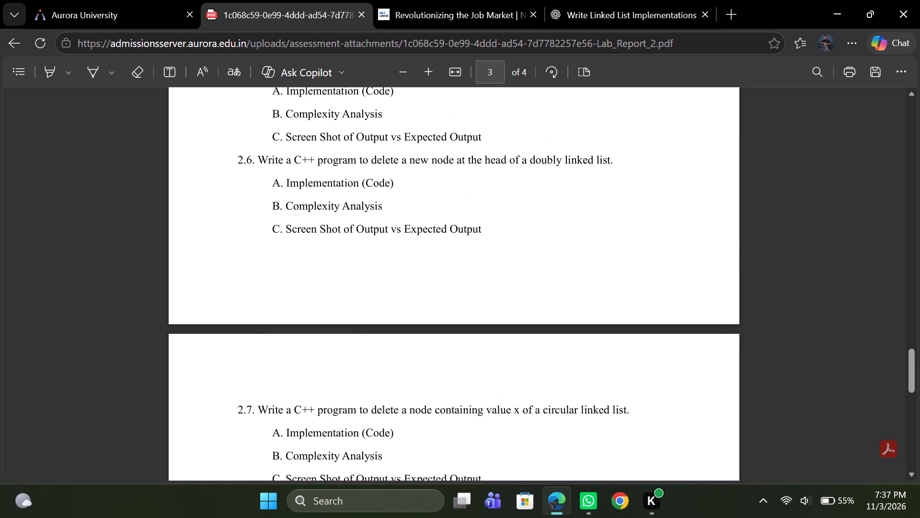
pyautogui.scroll(10, 455, 295)
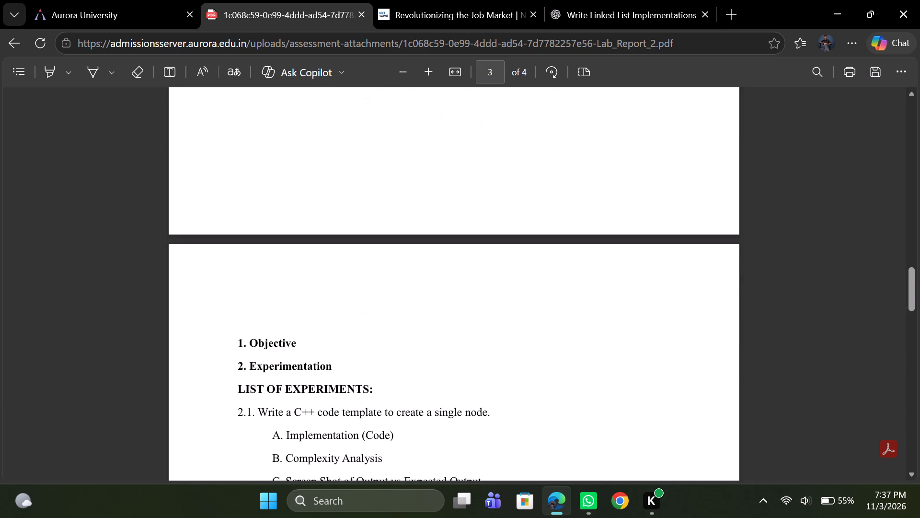
pyautogui.scroll(9, 455, 295)
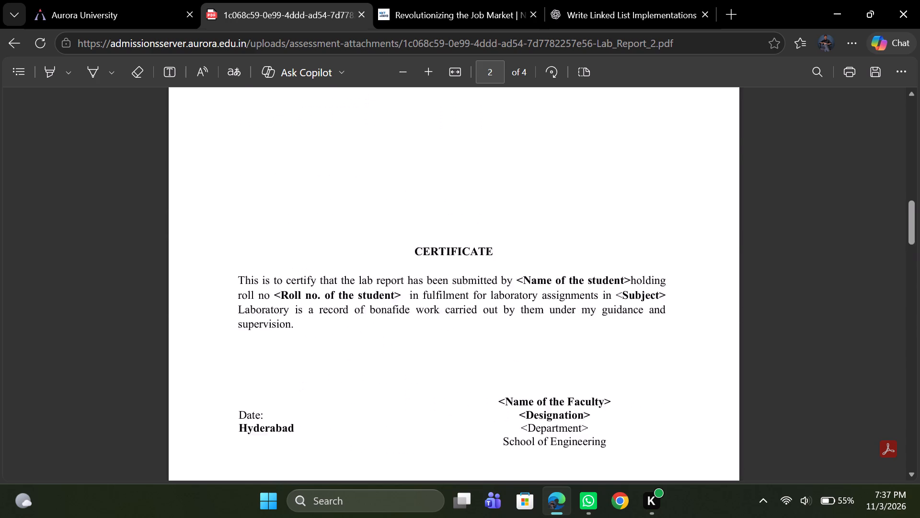
pyautogui.scroll(8, 455, 295)
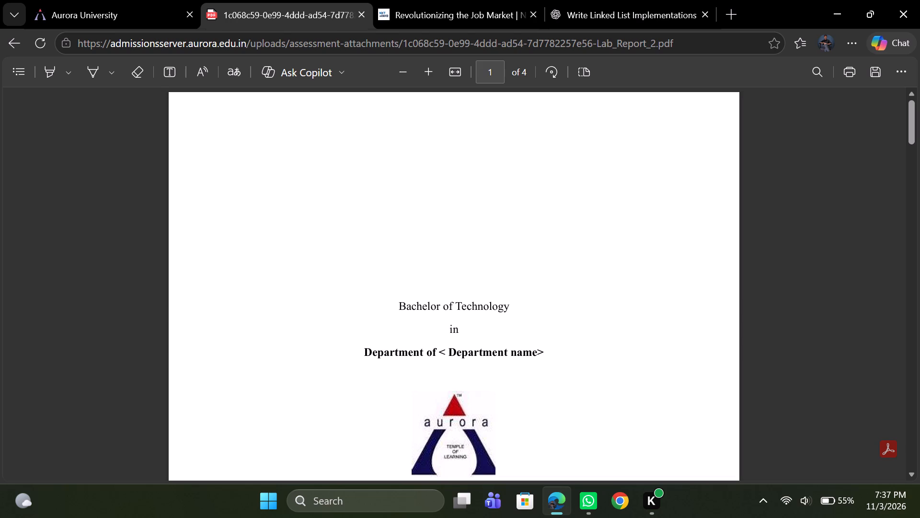
# Save the lab report PDF as Lab_Report_2 in the c++ folder inside T2.
pyautogui.click(880, 70)
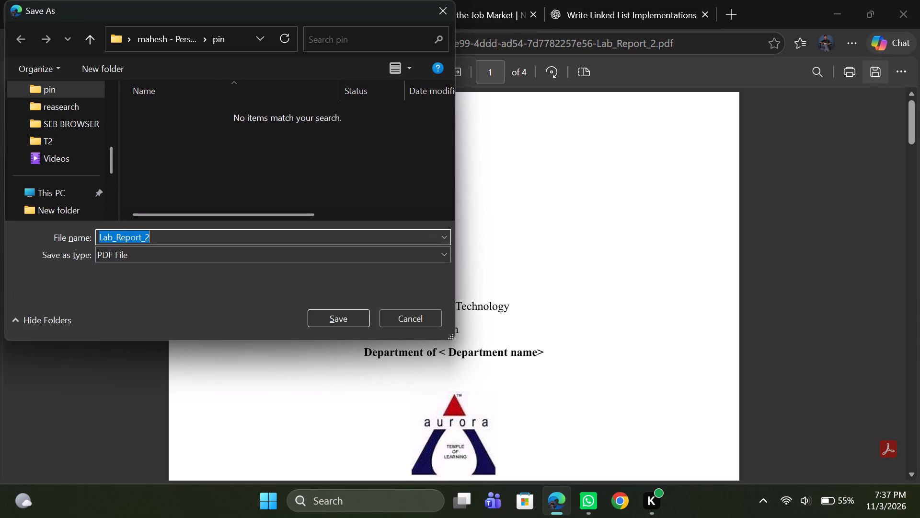
pyautogui.click(54, 144)
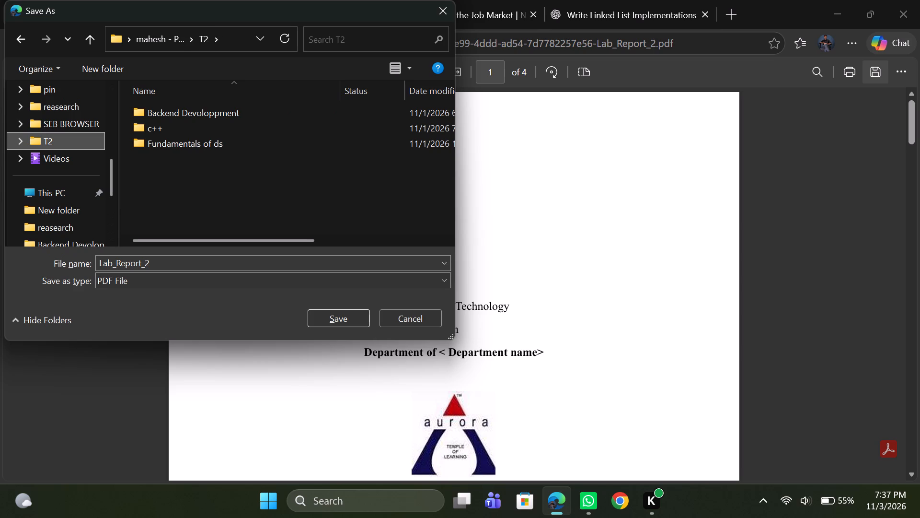
pyautogui.click(142, 129)
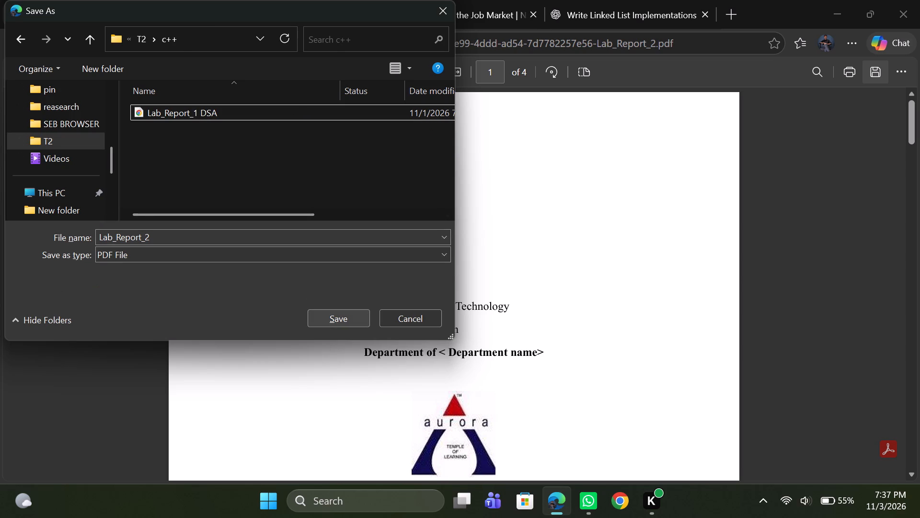
pyautogui.click(336, 320)
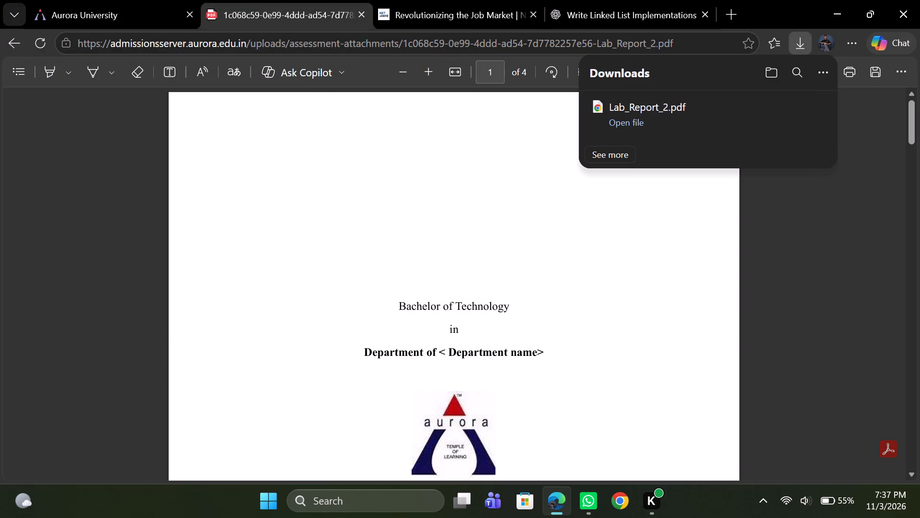
# Search the web for ilovepdf and open its PDF to Word converter.
pyautogui.click(373, 502)
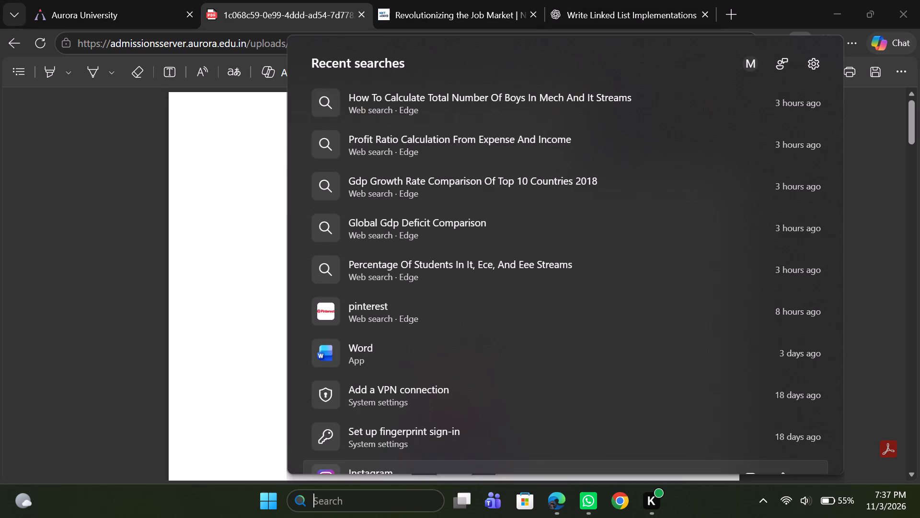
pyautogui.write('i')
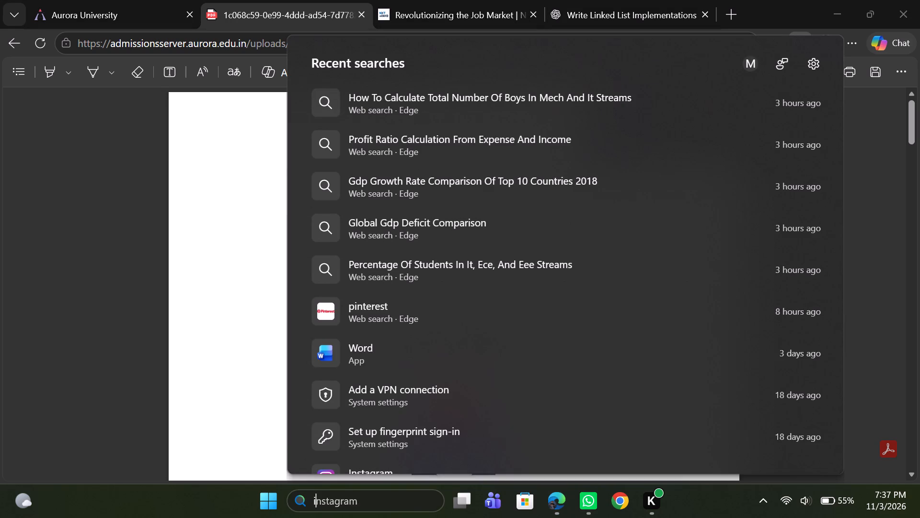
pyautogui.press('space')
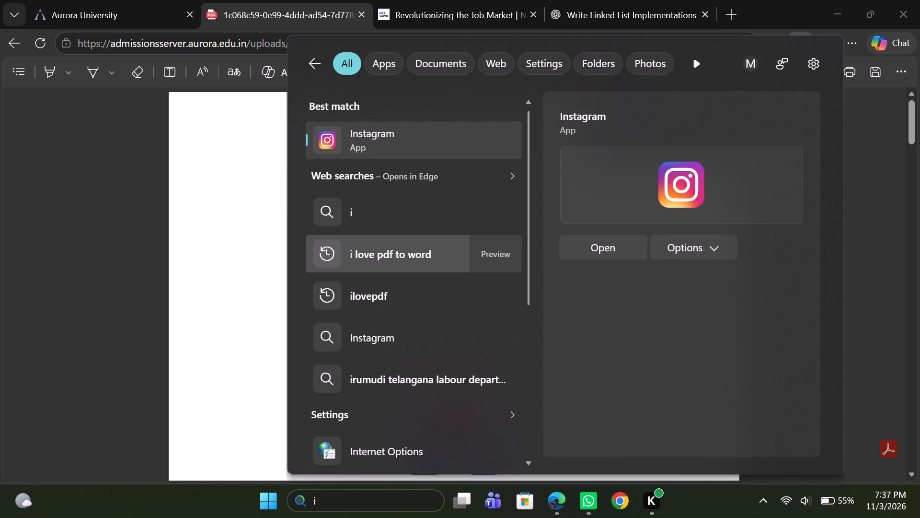
pyautogui.click(361, 300)
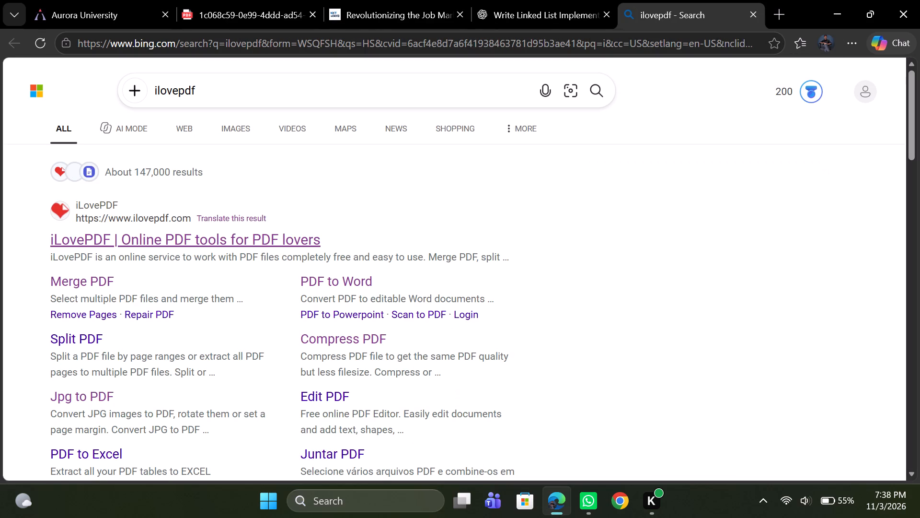
pyautogui.click(355, 278)
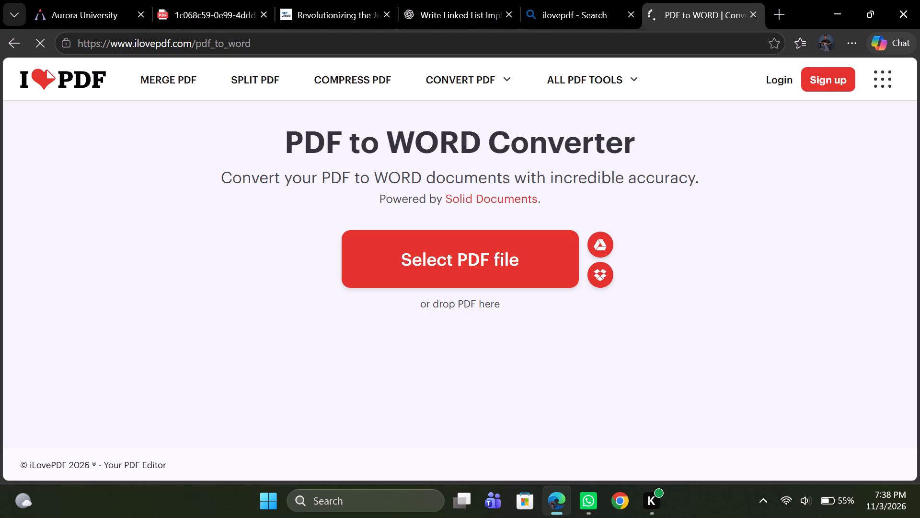
# Open the file selection dialog for choosing the PDF to convert to Word.
pyautogui.click(358, 266)
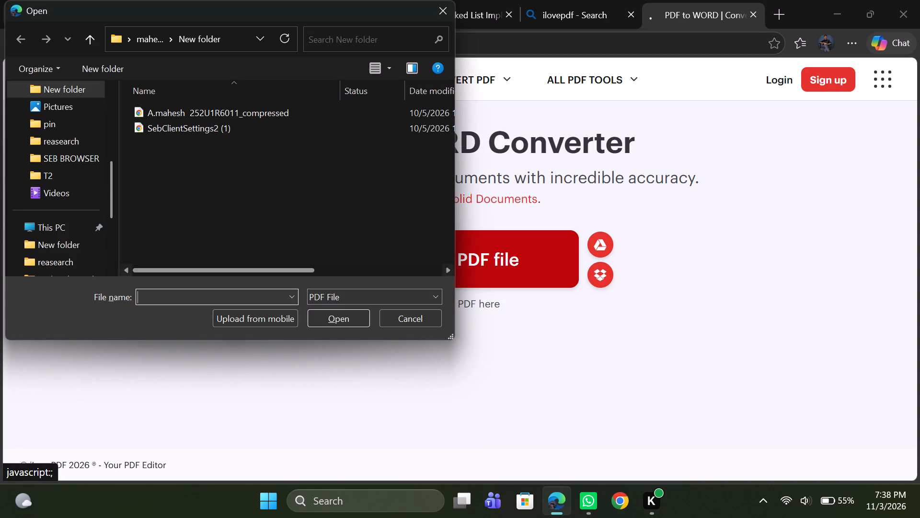
# Upload Lab_Report_2.pdf from the c++ folder inside T2 to the iLovePDF converter and convert it to Word without OCR.
pyautogui.click(48, 173)
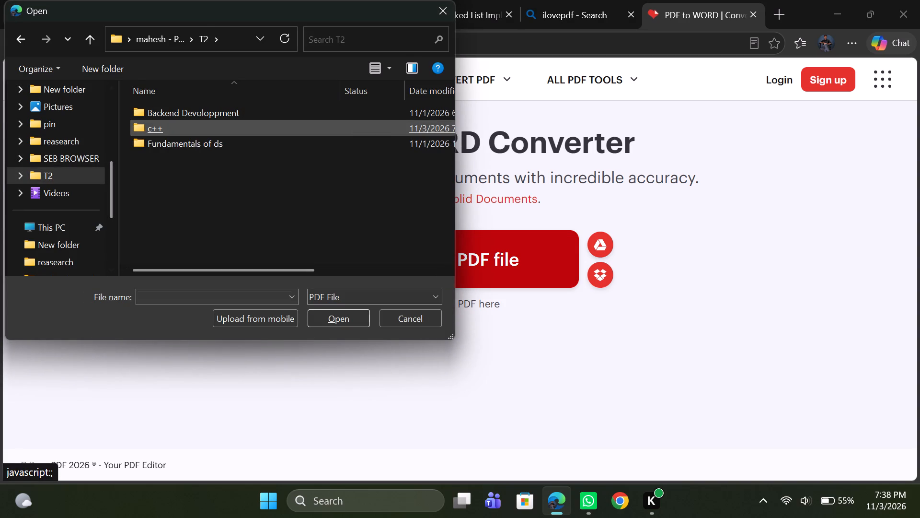
pyautogui.click(182, 133)
pyautogui.click(194, 125)
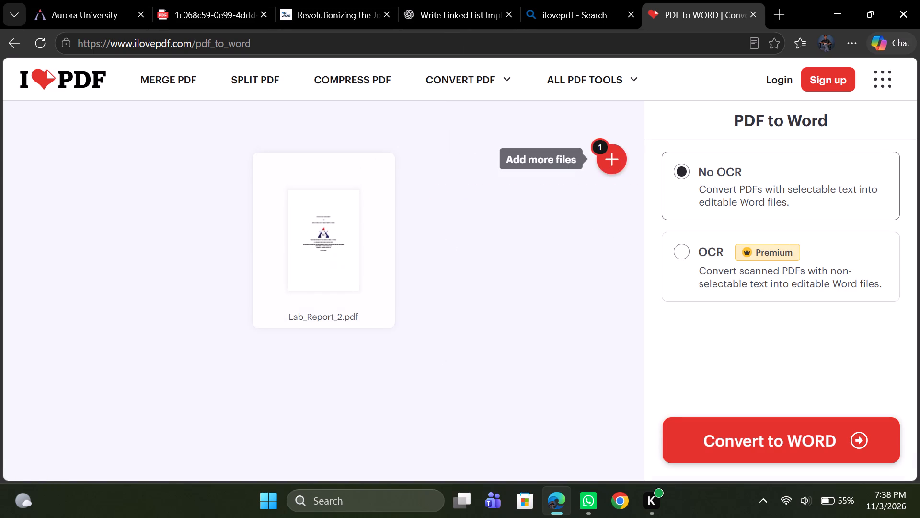
pyautogui.click(792, 442)
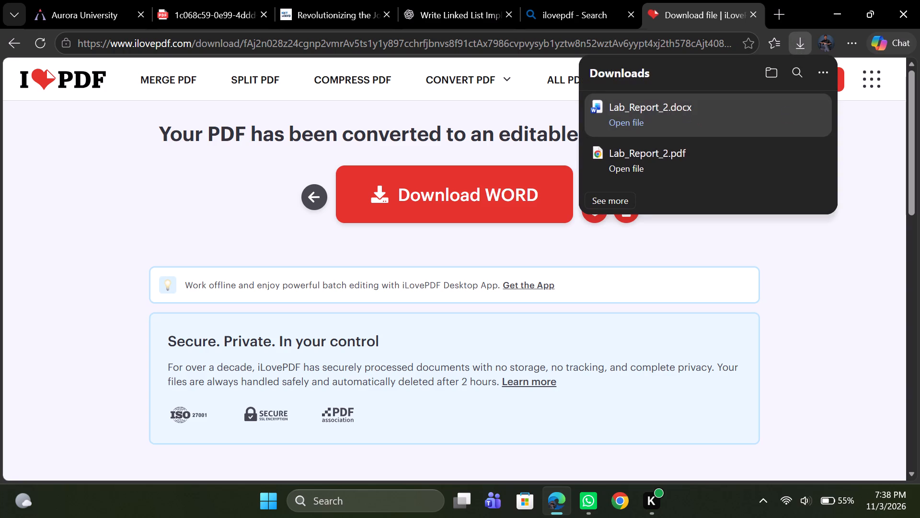
# Open the downloaded Lab_Report_2.docx in Word, maximize its window and enable editing.
pyautogui.click(693, 114)
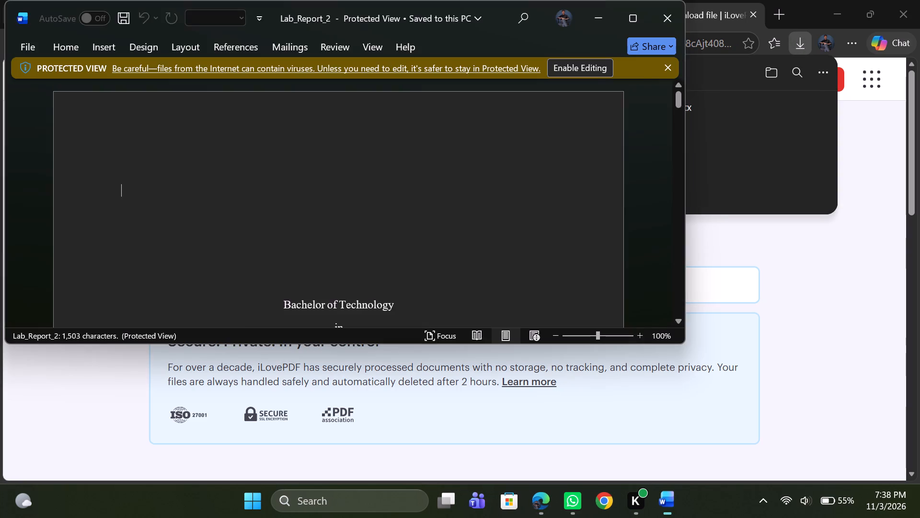
pyautogui.click(631, 8)
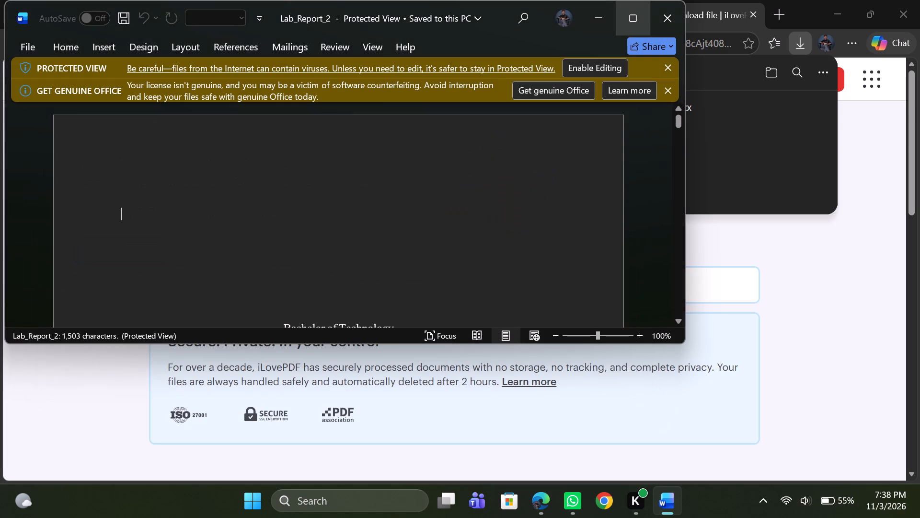
pyautogui.click(632, 14)
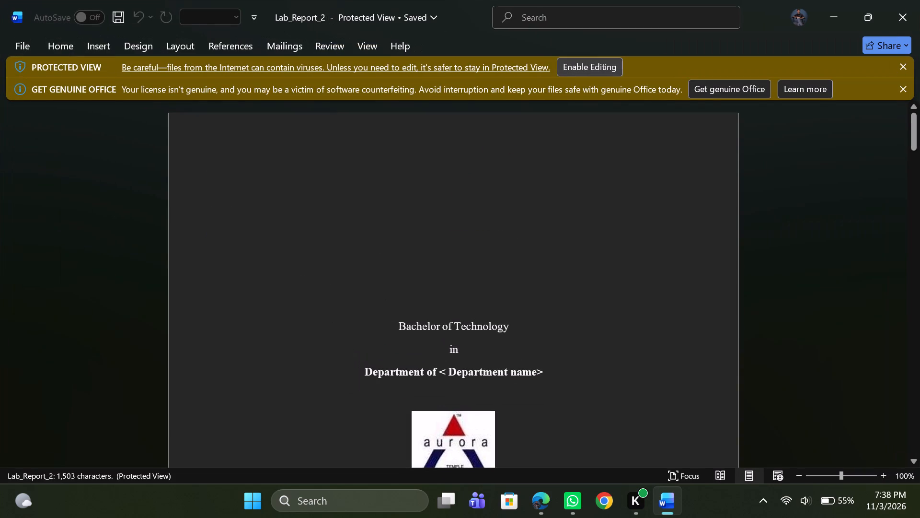
pyautogui.click(566, 70)
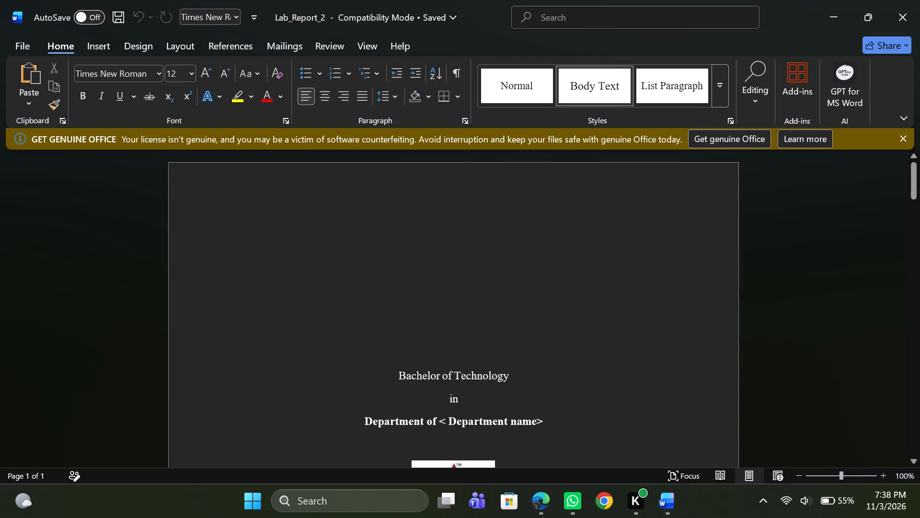
# Replace the department name placeholder above the cover page logo with CSE AI/ML, keeping the angle brackets.
pyautogui.click(537, 418)
pyautogui.press('BackSpace')
pyautogui.press('BackSpace')
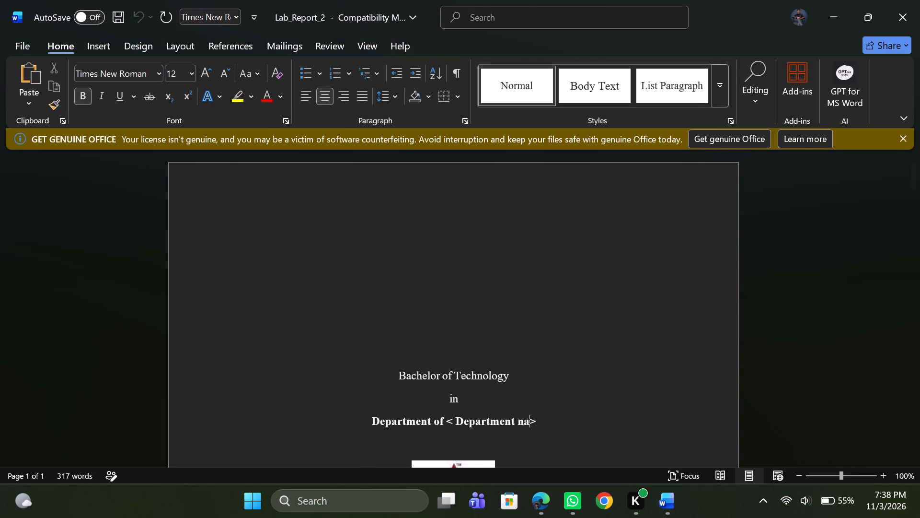
pyautogui.press('BackSpace')
pyautogui.press('BackSpace')
pyautogui.press('BackSpace')
pyautogui.press('BackSpace')
pyautogui.press('BackSpace')
pyautogui.press('BackSpace')
pyautogui.press('BackSpace')
pyautogui.press('BackSpace')
pyautogui.press('BackSpace')
pyautogui.press('BackSpace')
pyautogui.press('BackSpace')
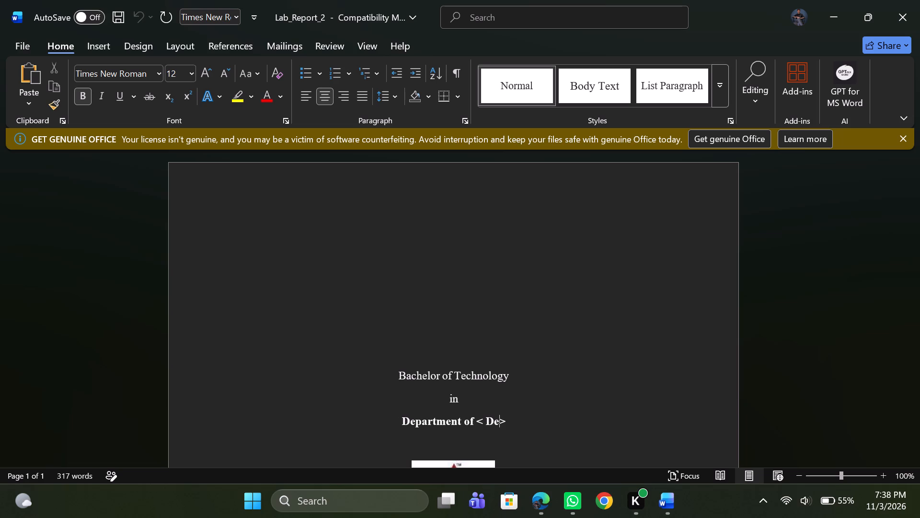
pyautogui.press('BackSpace')
pyautogui.press('BackSpace')
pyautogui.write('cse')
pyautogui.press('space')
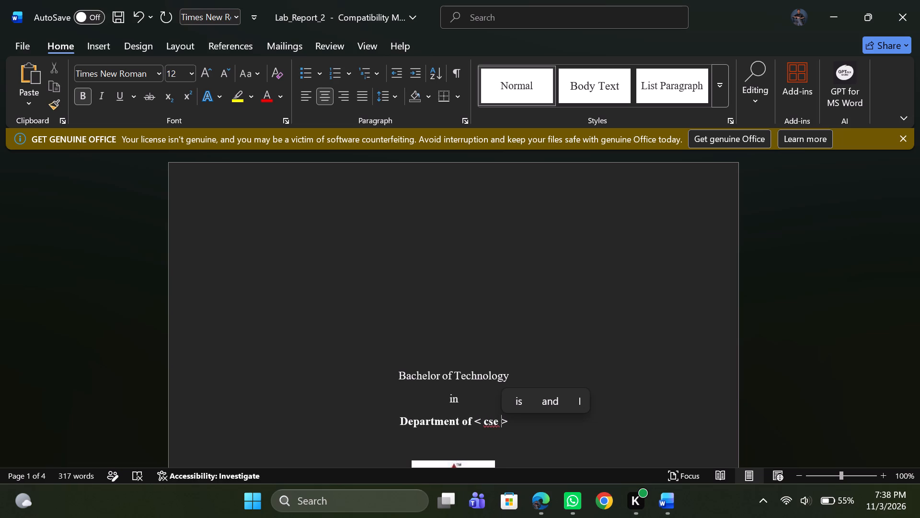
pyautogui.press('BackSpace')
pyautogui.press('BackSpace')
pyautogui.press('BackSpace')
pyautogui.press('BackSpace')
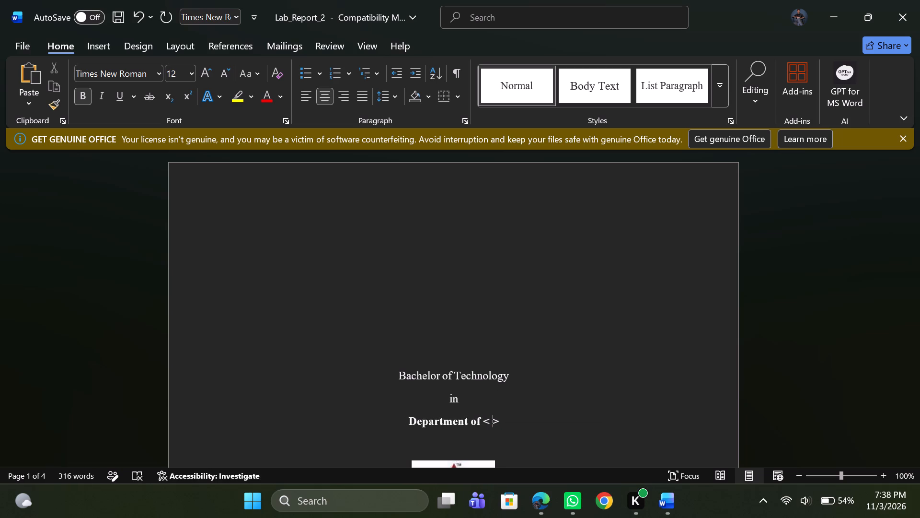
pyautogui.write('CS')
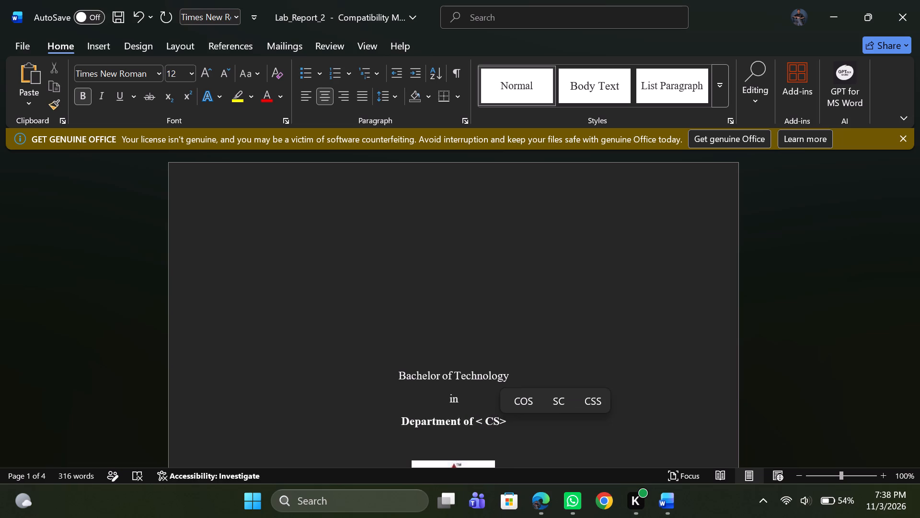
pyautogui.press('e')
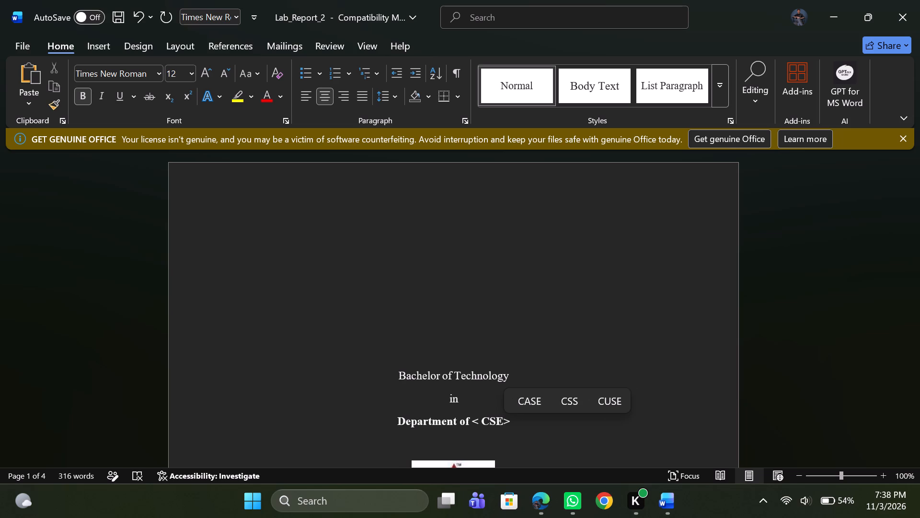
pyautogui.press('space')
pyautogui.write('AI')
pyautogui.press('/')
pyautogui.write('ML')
# Replace the department name placeholder below the cover page logo with CSE AI/ML, keeping the angle brackets.
pyautogui.scroll(-3, 537, 418)
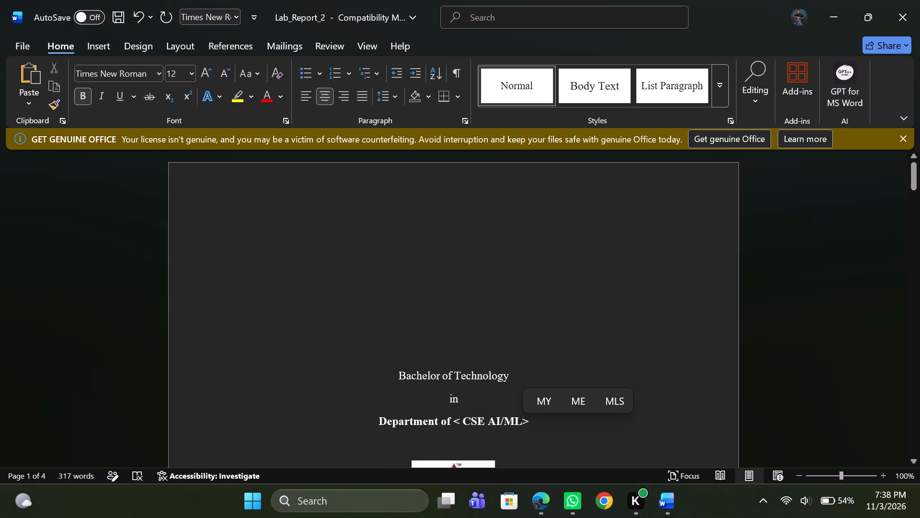
pyautogui.scroll(-3, 499, 290)
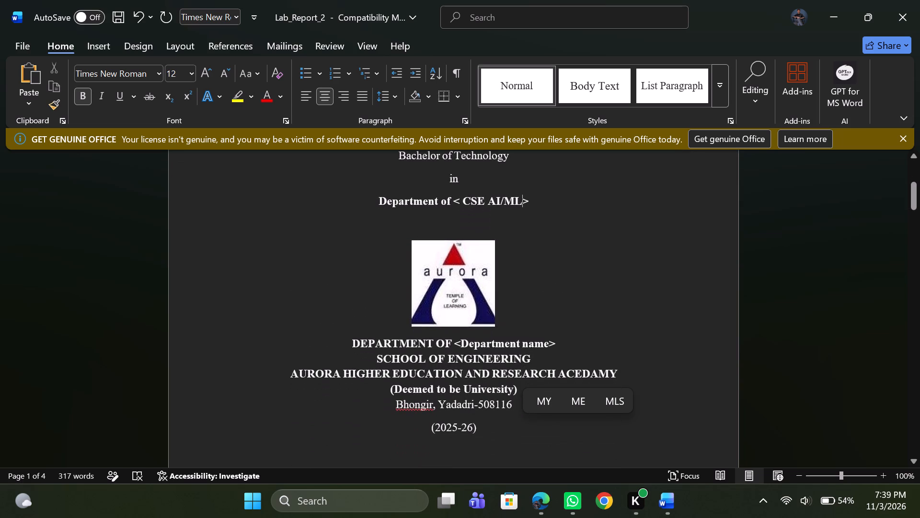
pyautogui.click(550, 338)
pyautogui.press('BackSpace')
pyautogui.press('BackSpace')
pyautogui.press('BackSpace')
pyautogui.press('BackSpace')
pyautogui.press('BackSpace')
pyautogui.press('BackSpace')
pyautogui.press('BackSpace')
pyautogui.press('BackSpace')
pyautogui.press('BackSpace')
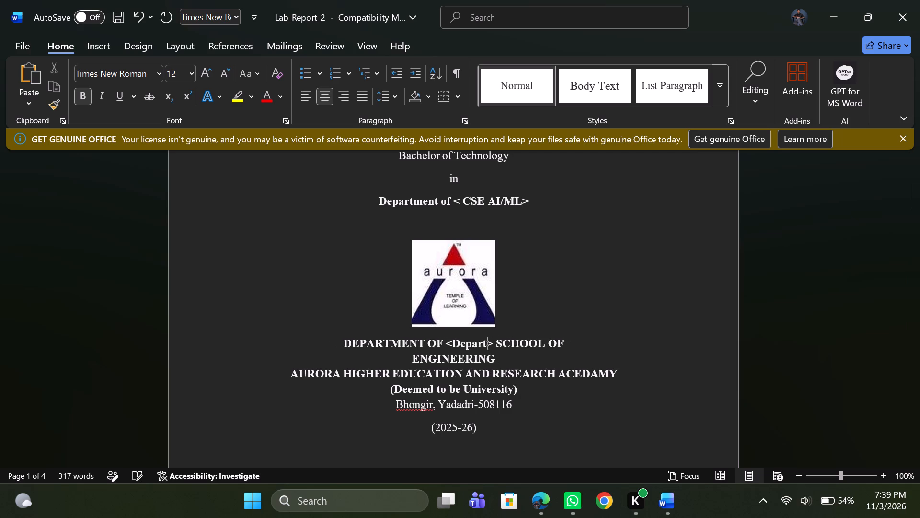
pyautogui.press('BackSpace')
pyautogui.press('BackSpace')
pyautogui.press('BackSpace')
pyautogui.press('BackSpace')
pyautogui.press('BackSpace')
pyautogui.press('BackSpace')
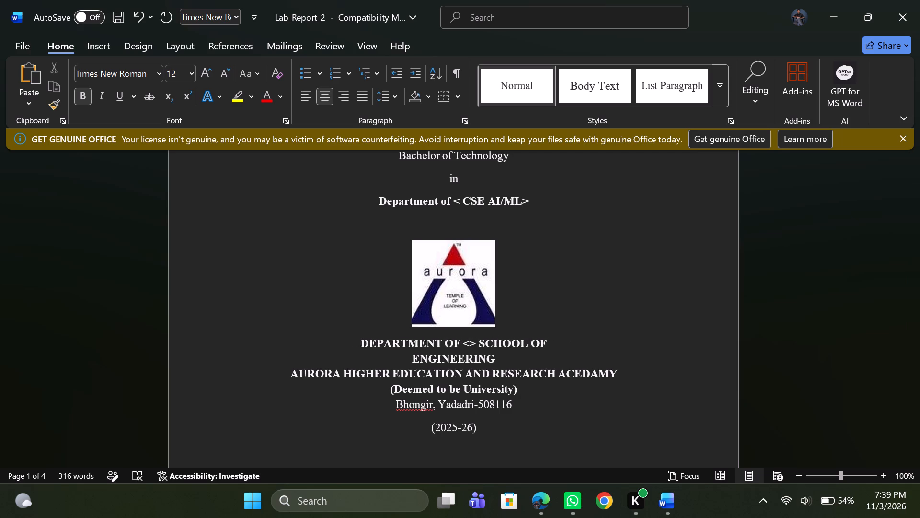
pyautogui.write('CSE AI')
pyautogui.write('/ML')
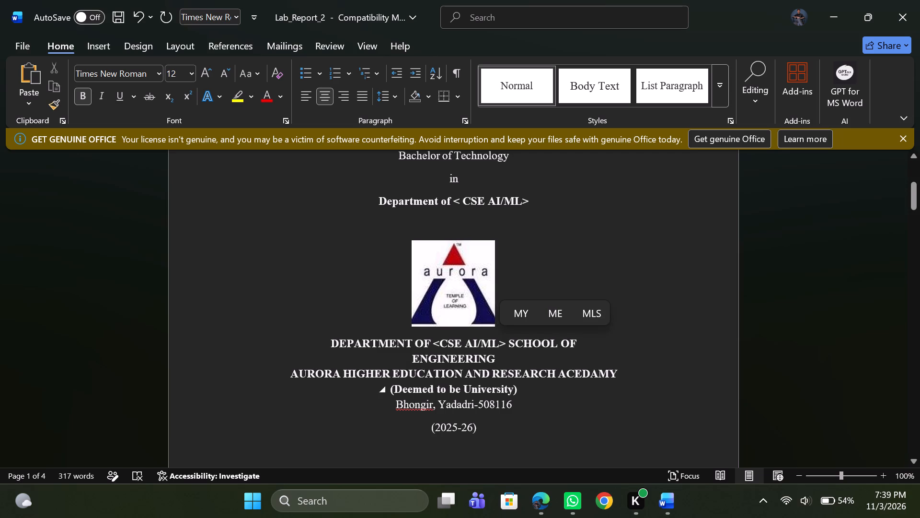
# Replace the student name placeholder in the certificate paragraph with the student's full name in title case, keeping the angle brackets.
pyautogui.scroll(-2, 555, 382)
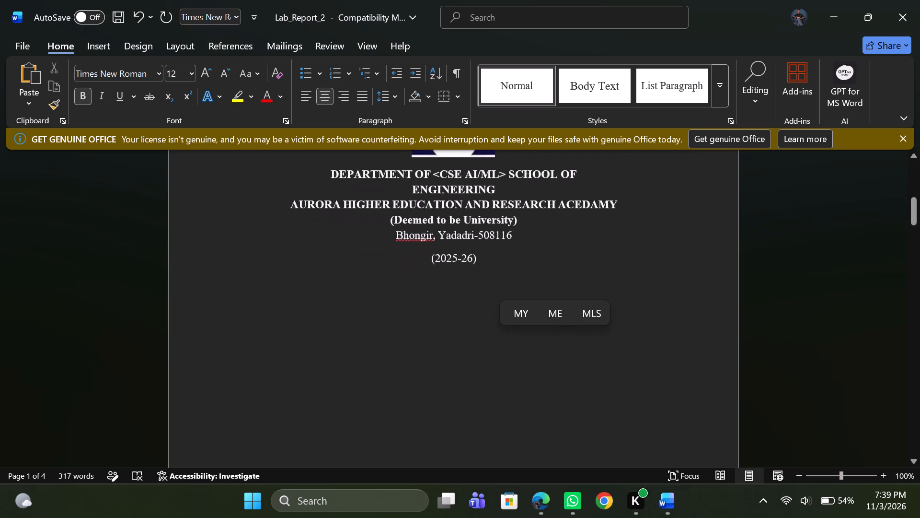
pyautogui.scroll(-5, 555, 382)
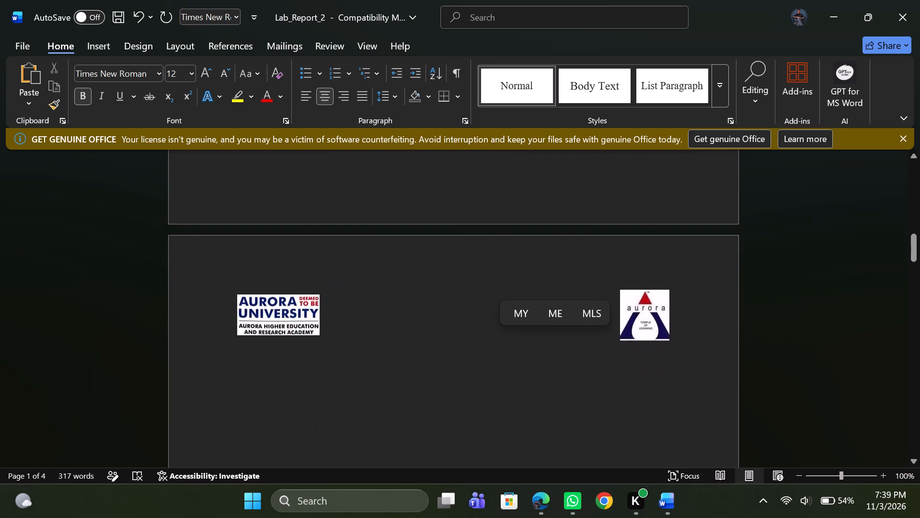
pyautogui.scroll(-3, 555, 382)
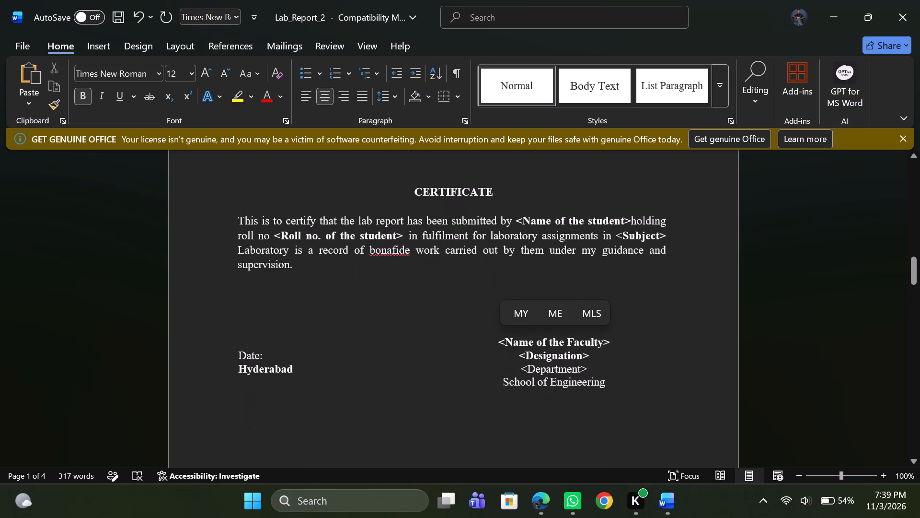
pyautogui.click(625, 214)
pyautogui.press('BackSpace')
pyautogui.press('BackSpace')
pyautogui.press('BackSpace')
pyautogui.press('BackSpace')
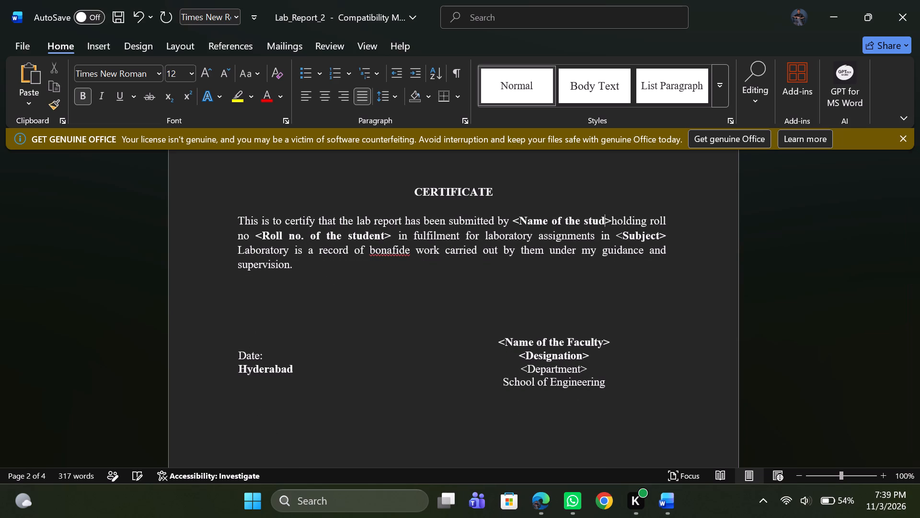
pyautogui.press('BackSpace')
pyautogui.press('BackSpace')
pyautogui.press('BackSpace')
pyautogui.press('BackSpace')
pyautogui.press('BackSpace')
pyautogui.press('BackSpace')
pyautogui.press('BackSpace')
pyautogui.press('BackSpace')
pyautogui.press('BackSpace')
pyautogui.press('BackSpace')
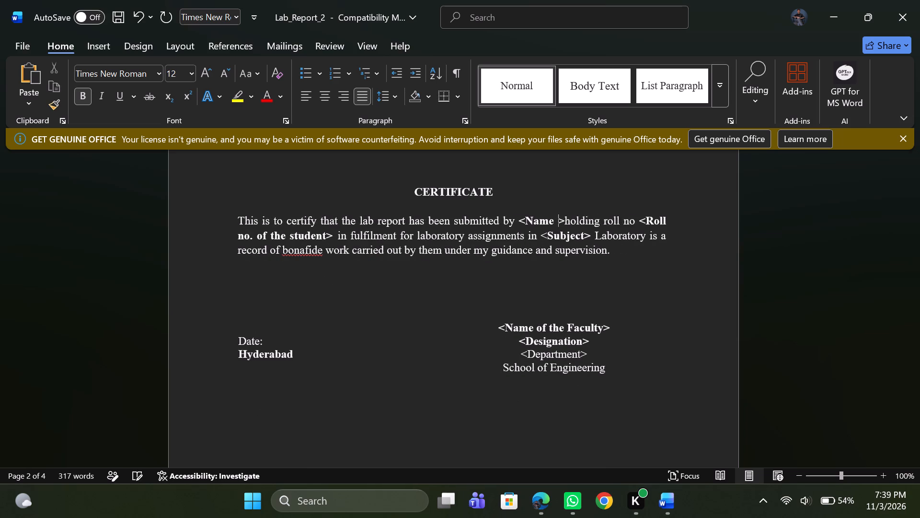
pyautogui.press('BackSpace')
pyautogui.press('BackSpace')
pyautogui.press('BackSpace')
pyautogui.press('BackSpace')
pyautogui.press('BackSpace')
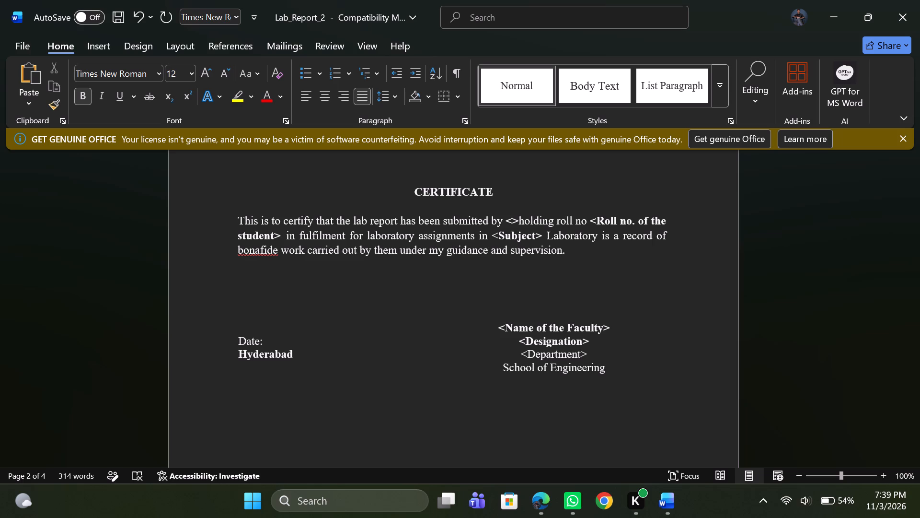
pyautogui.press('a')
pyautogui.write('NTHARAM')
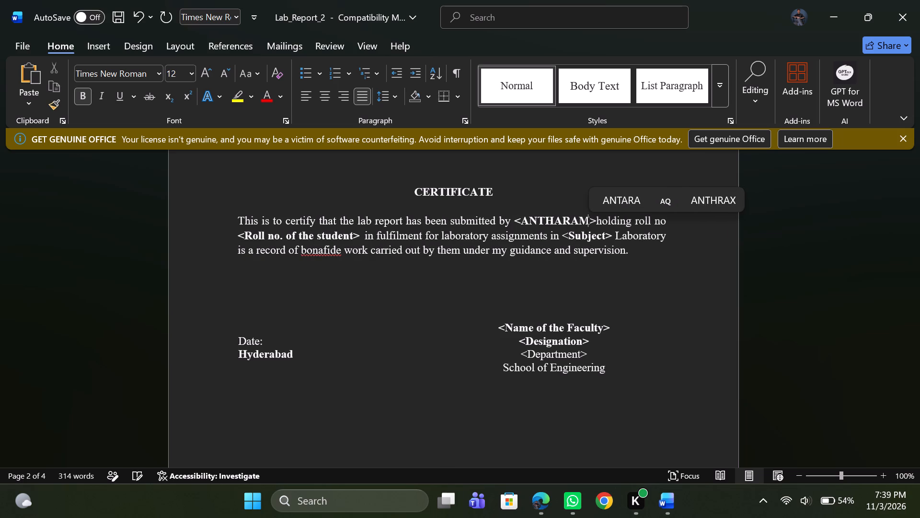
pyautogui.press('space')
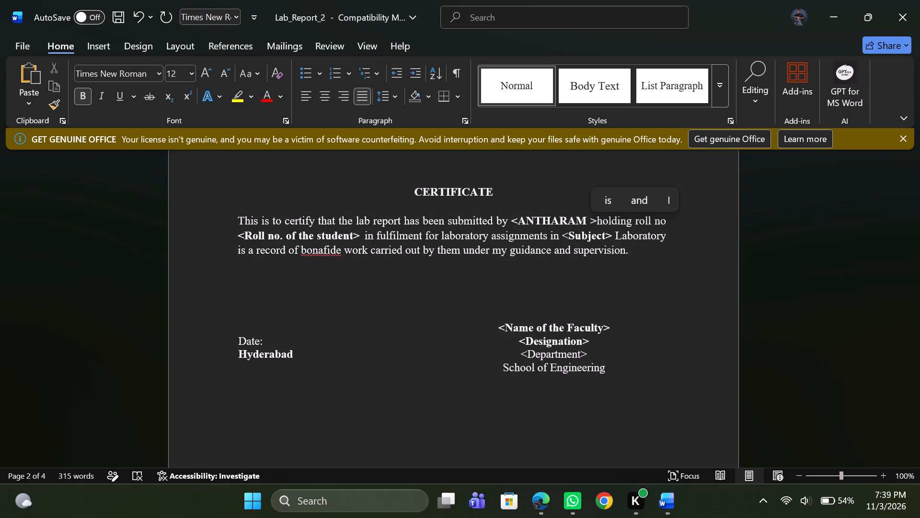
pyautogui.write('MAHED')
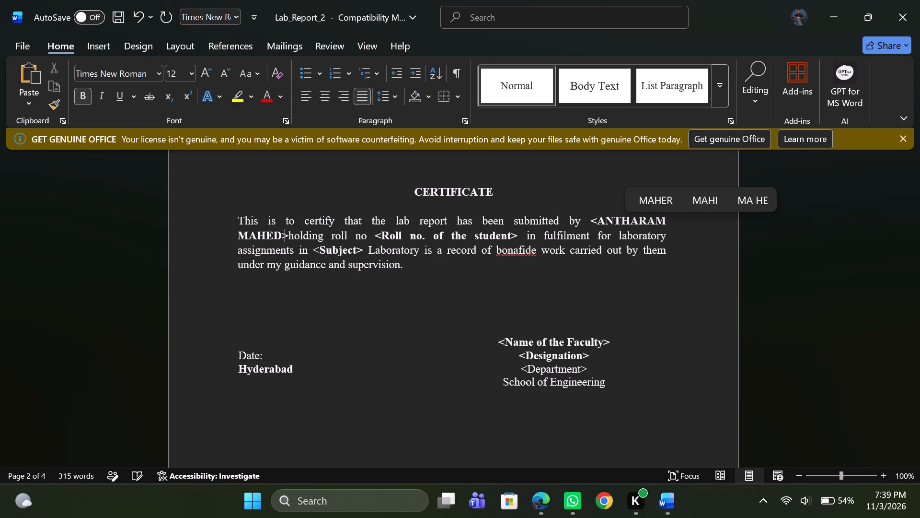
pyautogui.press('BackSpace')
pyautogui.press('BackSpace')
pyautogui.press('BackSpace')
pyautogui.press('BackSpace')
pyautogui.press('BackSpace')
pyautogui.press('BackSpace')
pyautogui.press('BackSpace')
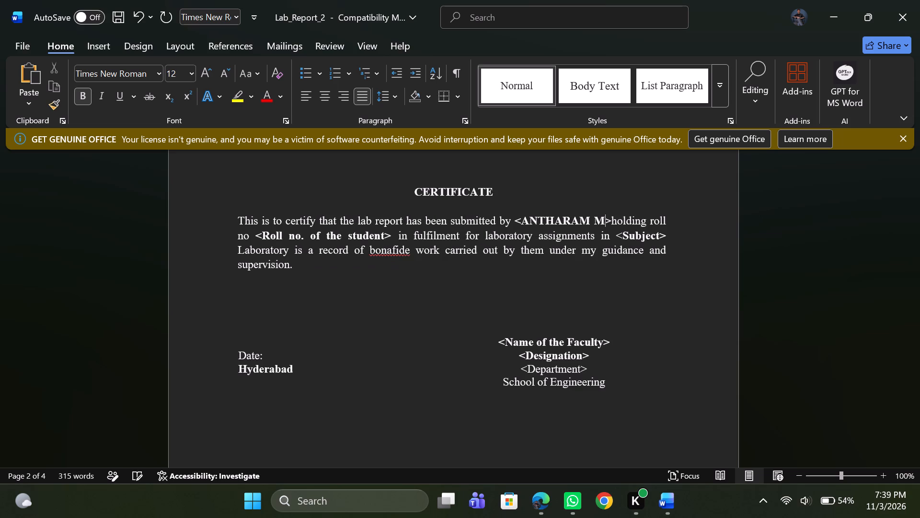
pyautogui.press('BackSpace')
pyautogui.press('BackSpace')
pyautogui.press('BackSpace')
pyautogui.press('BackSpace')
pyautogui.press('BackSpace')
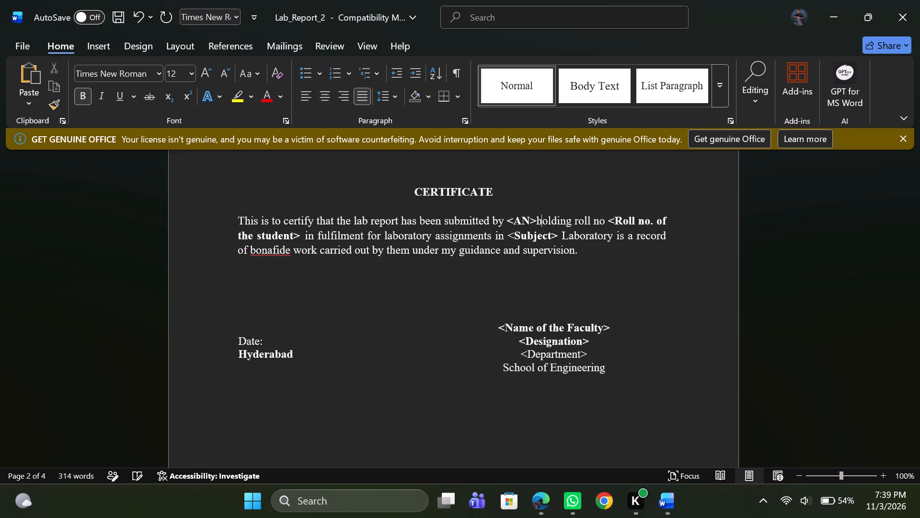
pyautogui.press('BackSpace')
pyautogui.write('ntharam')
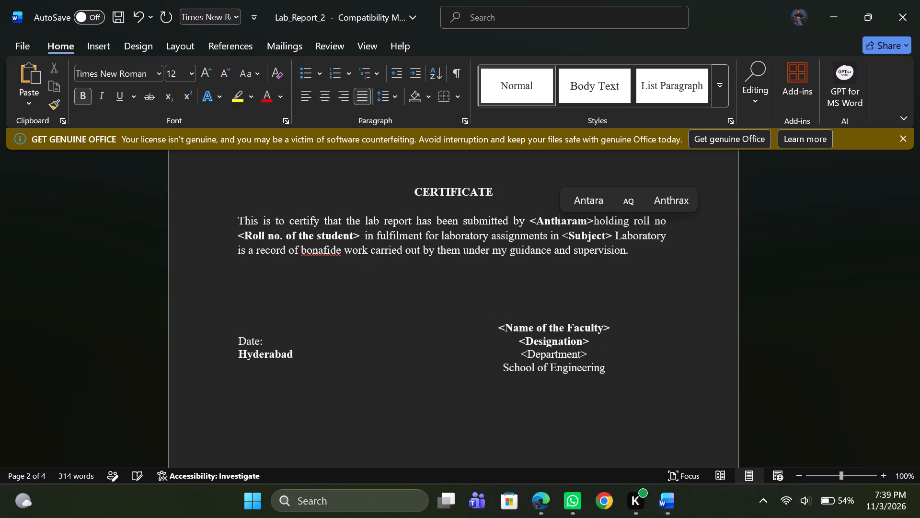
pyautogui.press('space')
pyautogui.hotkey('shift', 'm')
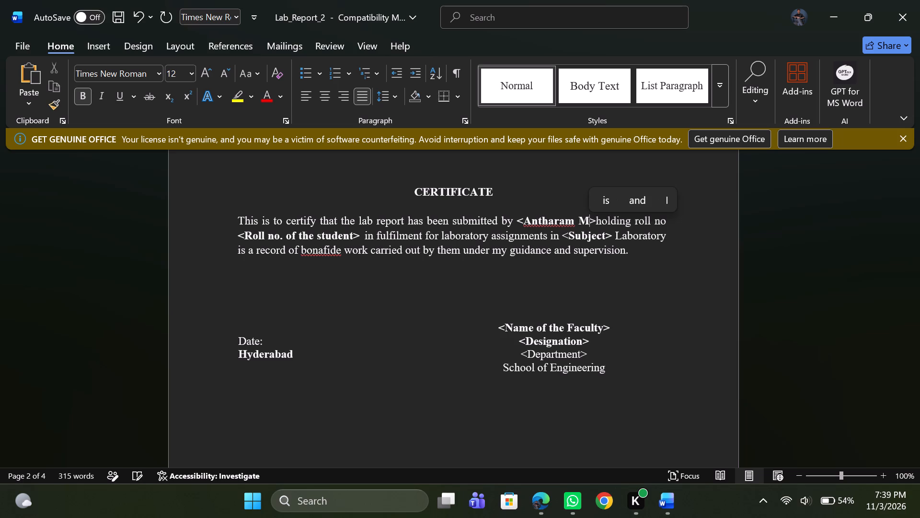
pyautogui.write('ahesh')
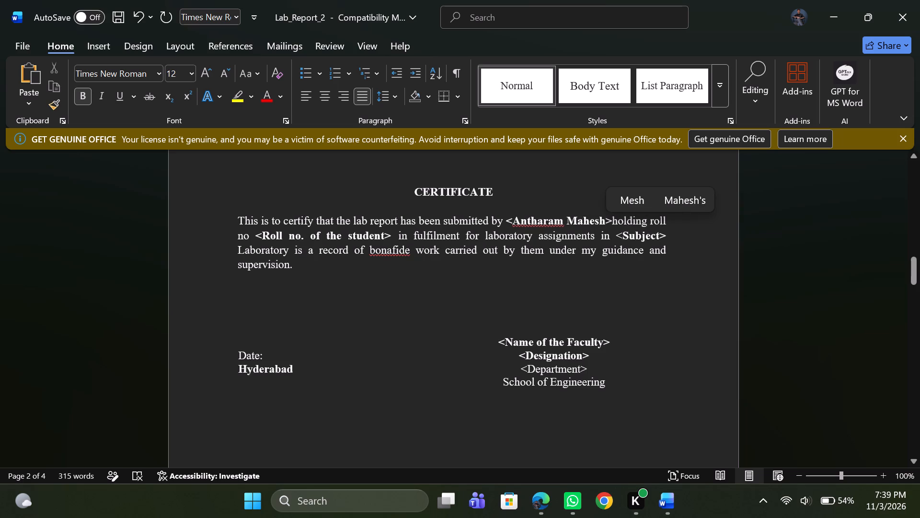
# Replace the roll number placeholder in the certificate paragraph with the student's roll number, keeping the angle brackets.
pyautogui.click(387, 231)
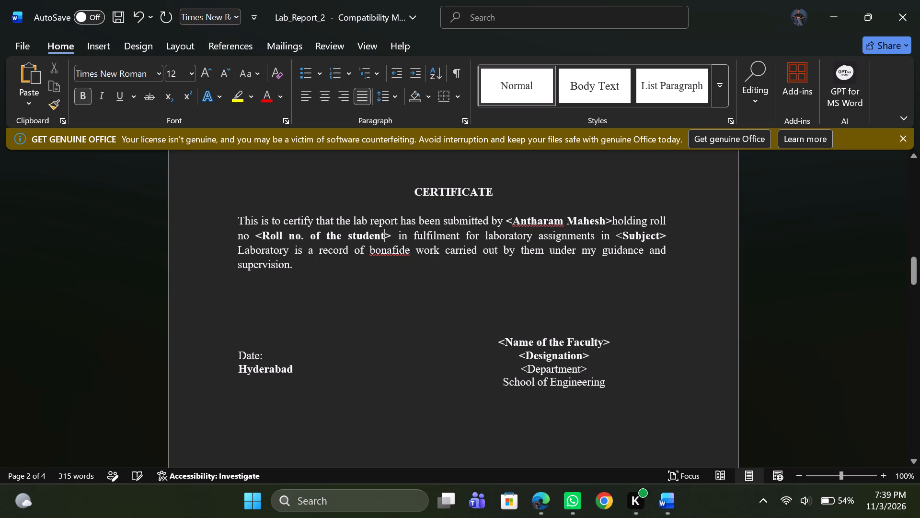
pyautogui.press('BackSpace')
pyautogui.press('BackSpace')
pyautogui.press('BackSpace')
pyautogui.press('BackSpace')
pyautogui.press('BackSpace')
pyautogui.press('BackSpace')
pyautogui.press('BackSpace')
pyautogui.press('BackSpace')
pyautogui.press('BackSpace')
pyautogui.press('BackSpace')
pyautogui.press('BackSpace')
pyautogui.press('BackSpace')
pyautogui.press('BackSpace')
pyautogui.press('BackSpace')
pyautogui.press('BackSpace')
pyautogui.press('BackSpace')
pyautogui.press('BackSpace')
pyautogui.press('BackSpace')
pyautogui.press('BackSpace')
pyautogui.press('BackSpace')
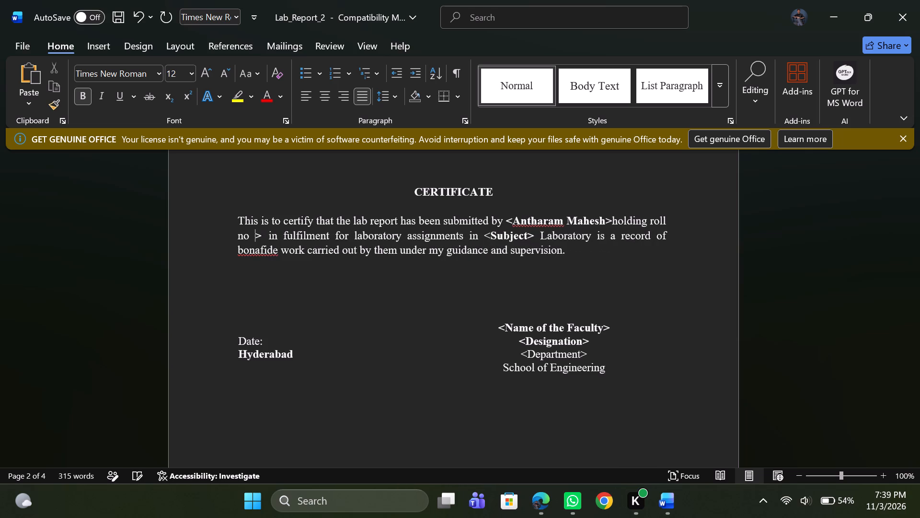
pyautogui.hotkey('ctrl', 'z')
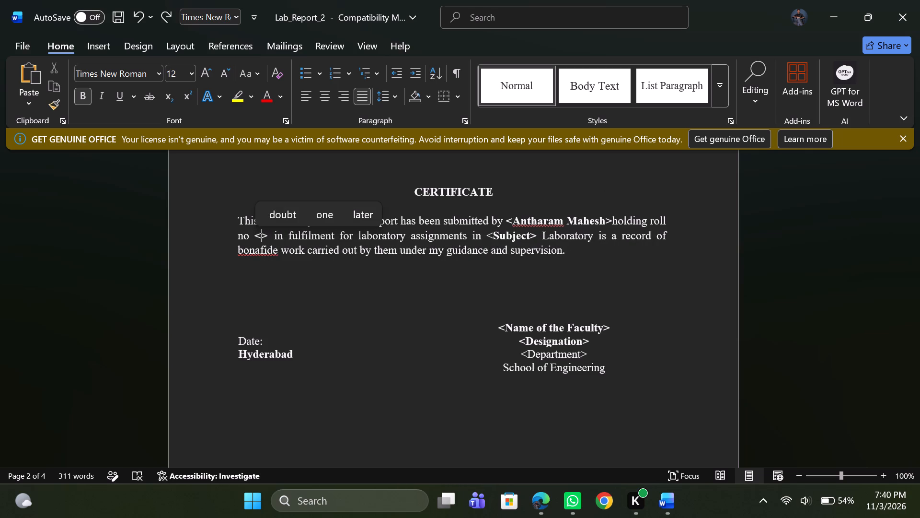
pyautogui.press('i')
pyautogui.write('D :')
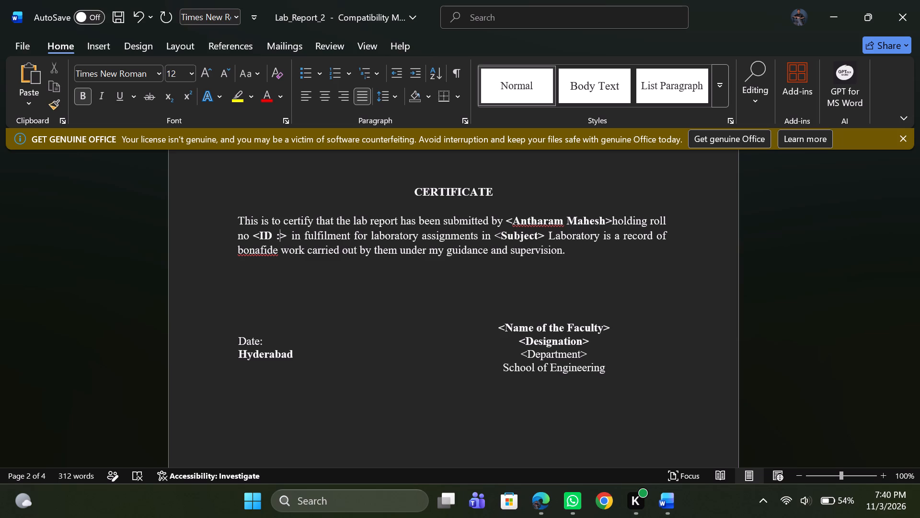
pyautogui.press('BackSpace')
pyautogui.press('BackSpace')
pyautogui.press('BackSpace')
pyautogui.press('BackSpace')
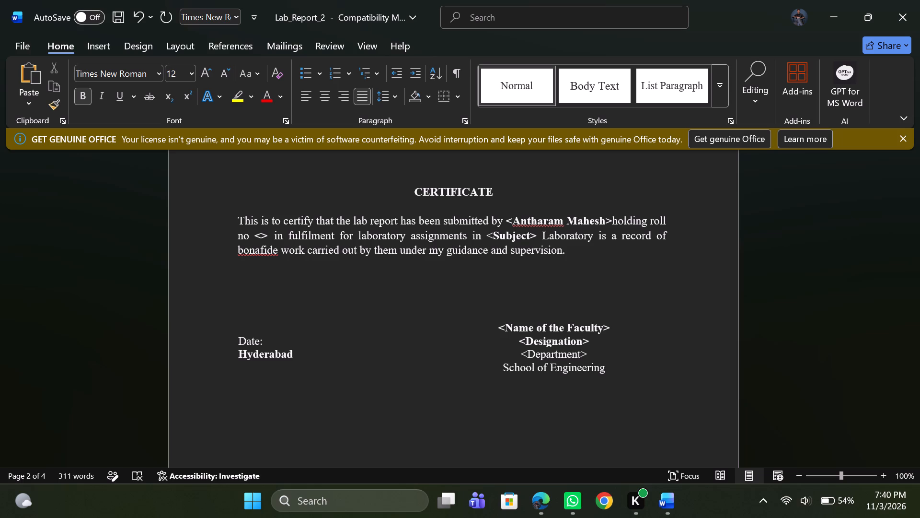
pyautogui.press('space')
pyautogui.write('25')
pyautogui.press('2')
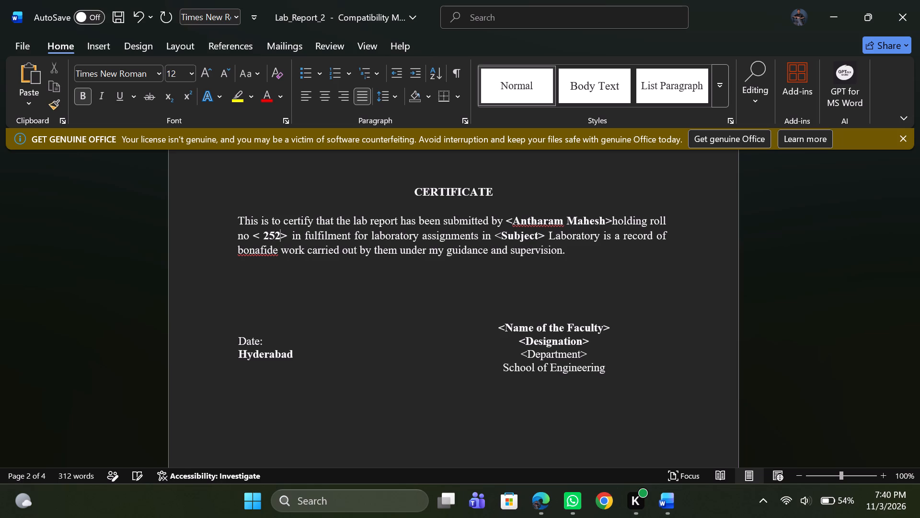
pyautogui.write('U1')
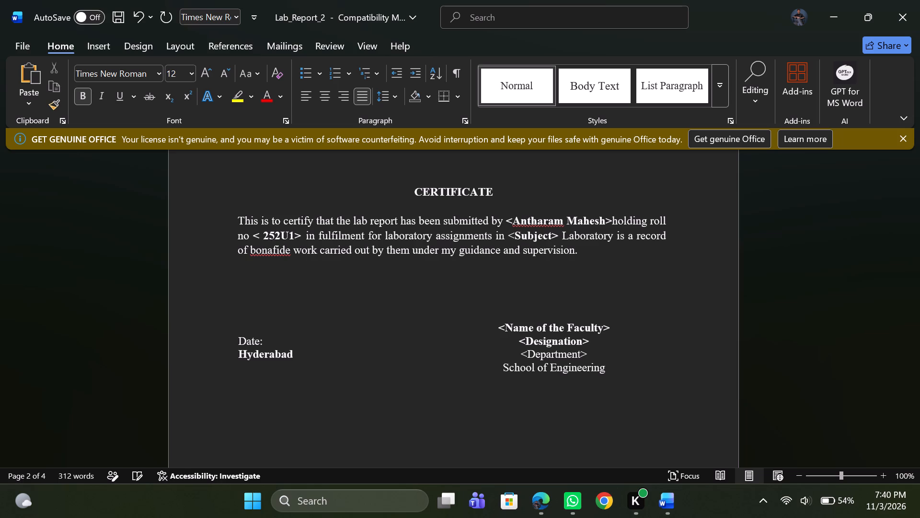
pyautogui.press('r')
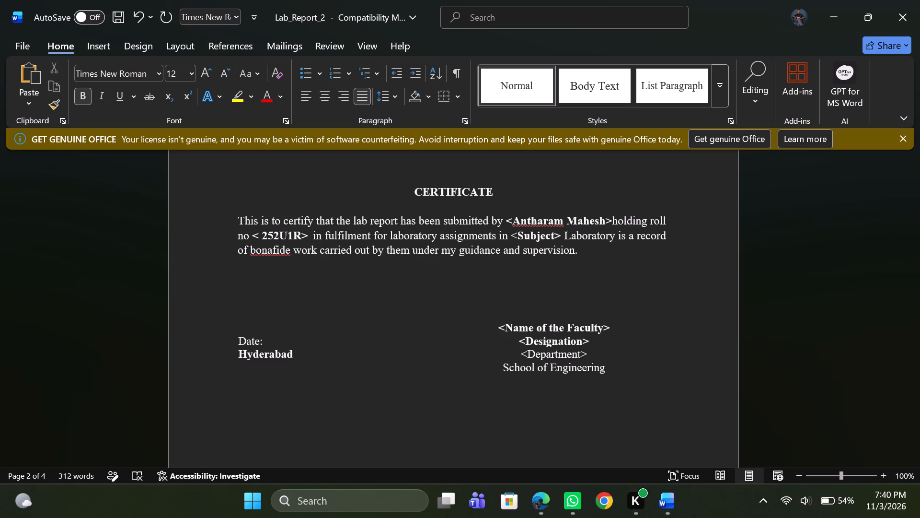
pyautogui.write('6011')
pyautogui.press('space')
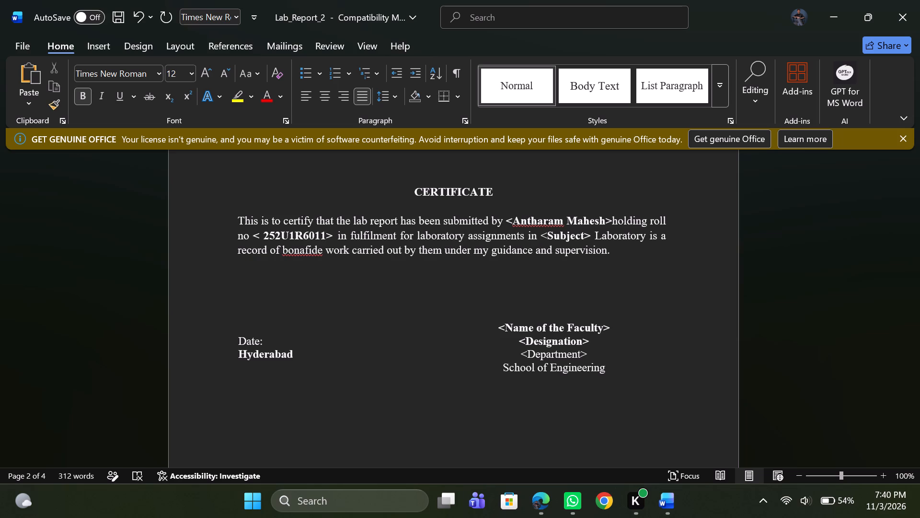
pyautogui.click(447, 312)
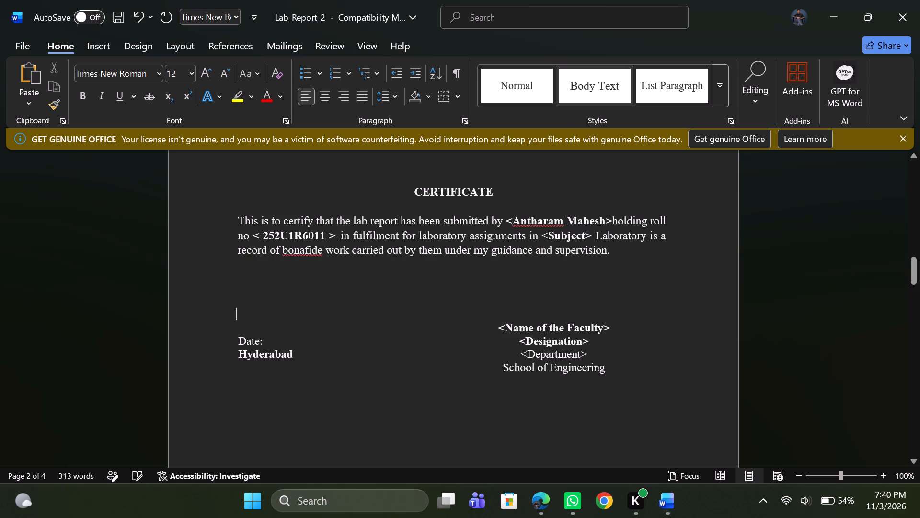
# Clear the word Subject from its placeholder in the certificate paragraph, keeping the empty angle brackets.
pyautogui.click(584, 237)
pyautogui.press('BackSpace')
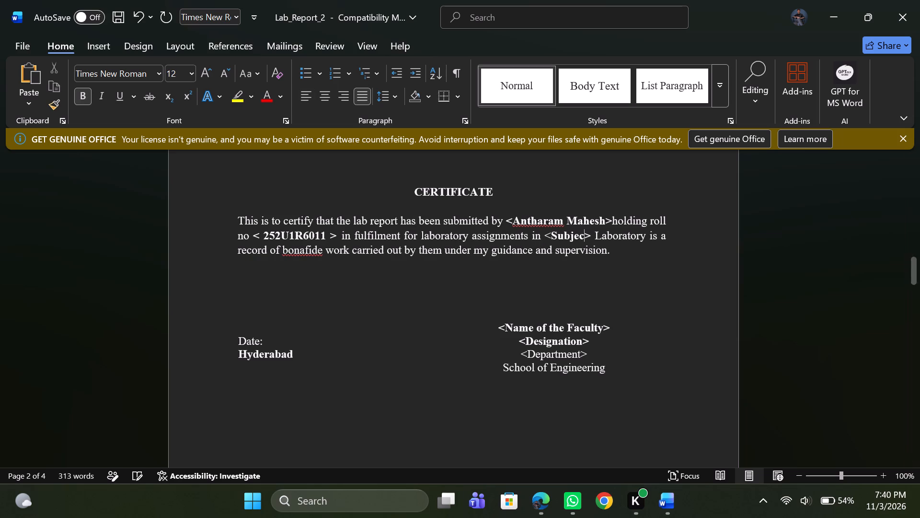
pyautogui.press('BackSpace')
pyautogui.press('BackSpace')
pyautogui.press('BackSpace')
pyautogui.press('BackSpace')
pyautogui.press('BackSpace')
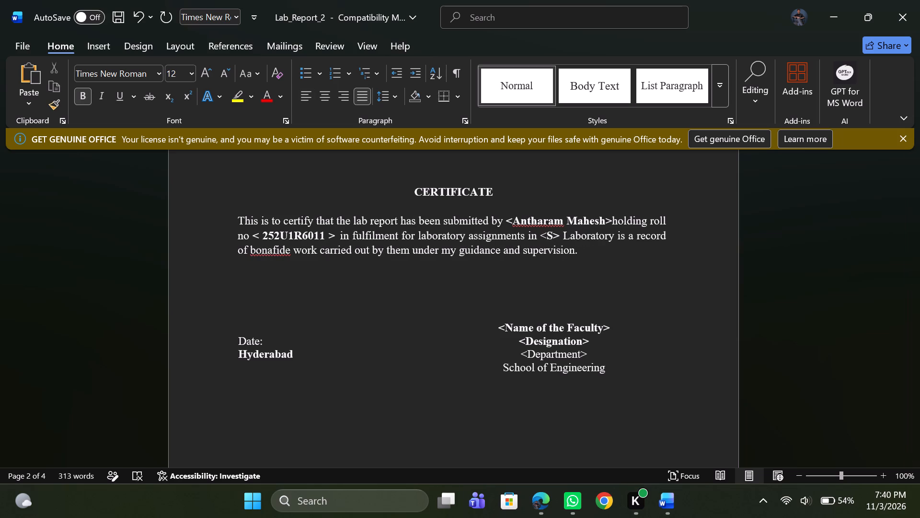
pyautogui.press('BackSpace')
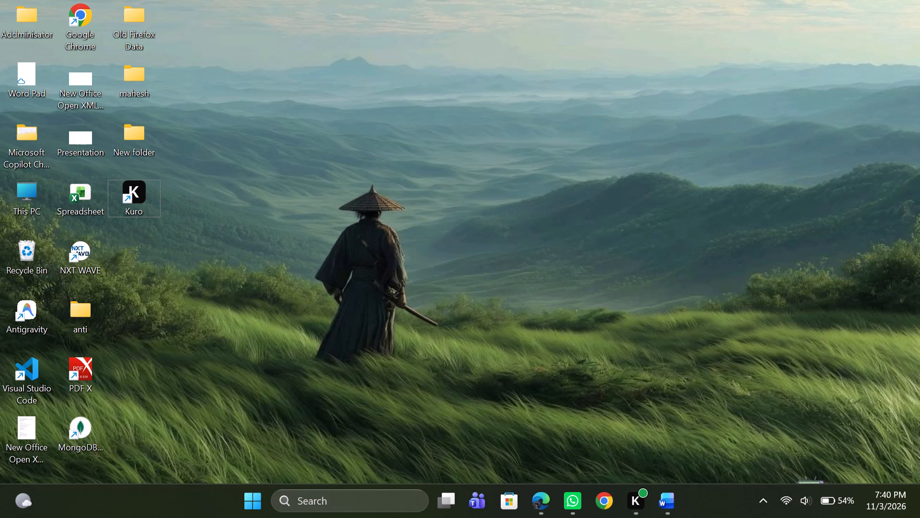
# Open the Lab_Report_1 DSA Word document from the c++ folder in T2 and examine its certificate wording, date and faculty details.
pyautogui.click(28, 188)
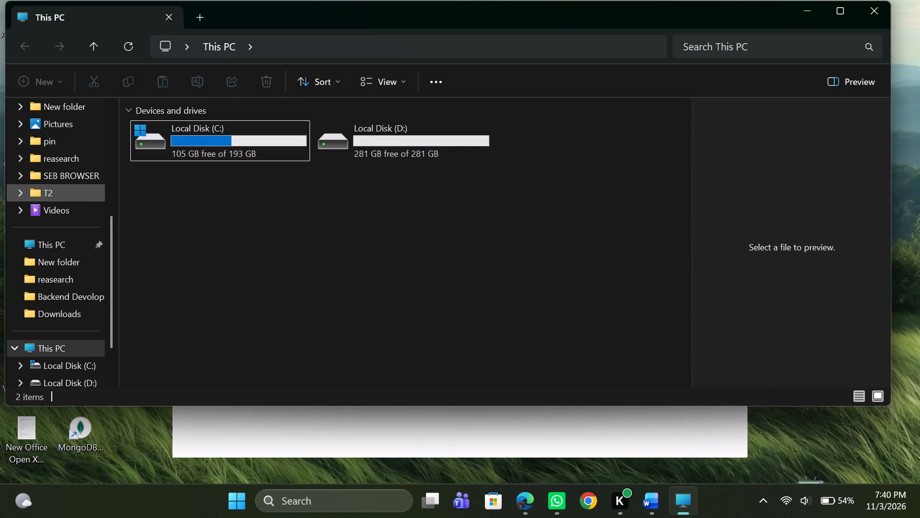
pyautogui.click(44, 188)
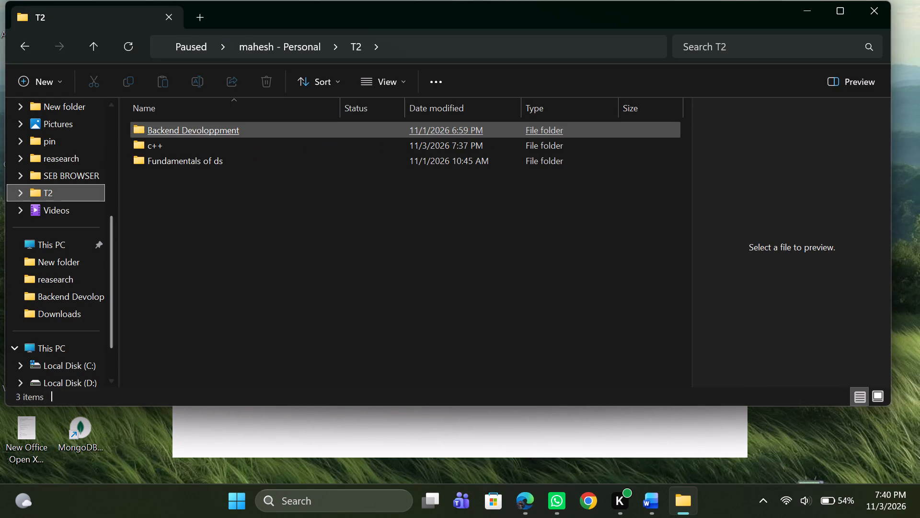
pyautogui.click(168, 139)
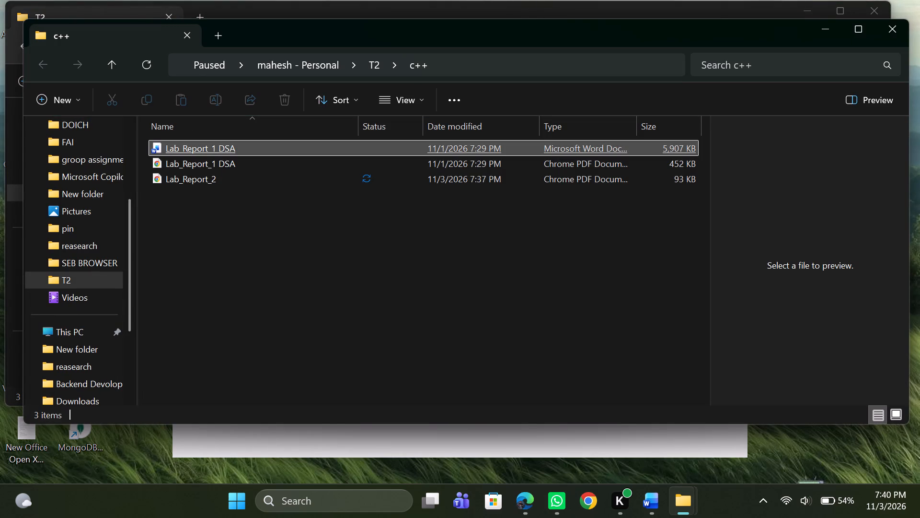
pyautogui.click(241, 144)
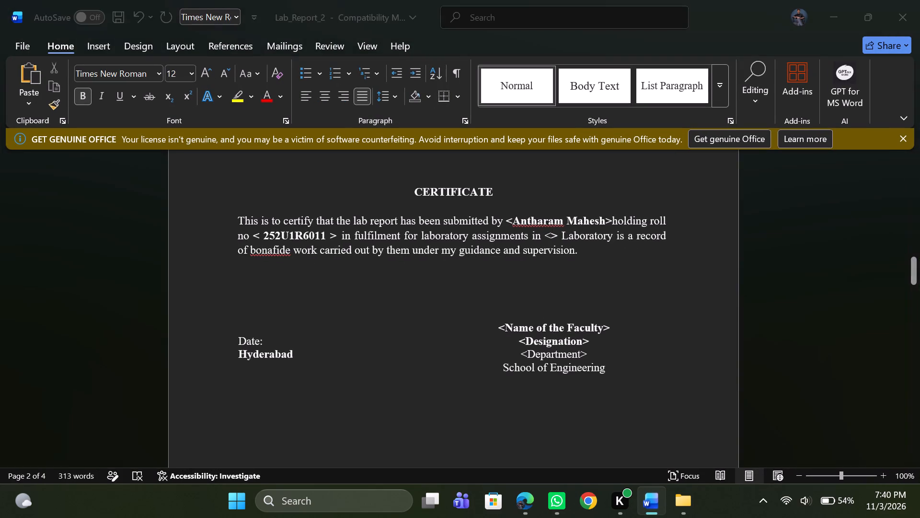
pyautogui.scroll(-4, 431, 355)
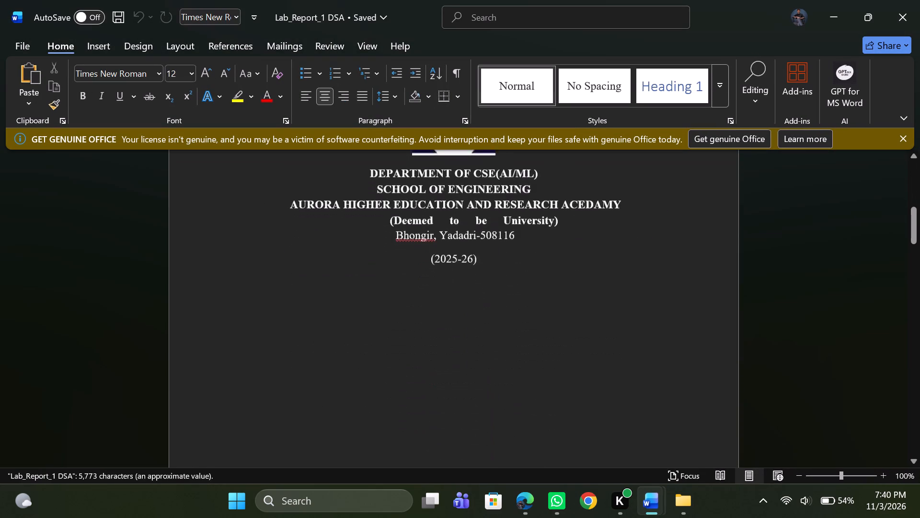
pyautogui.scroll(-7, 431, 355)
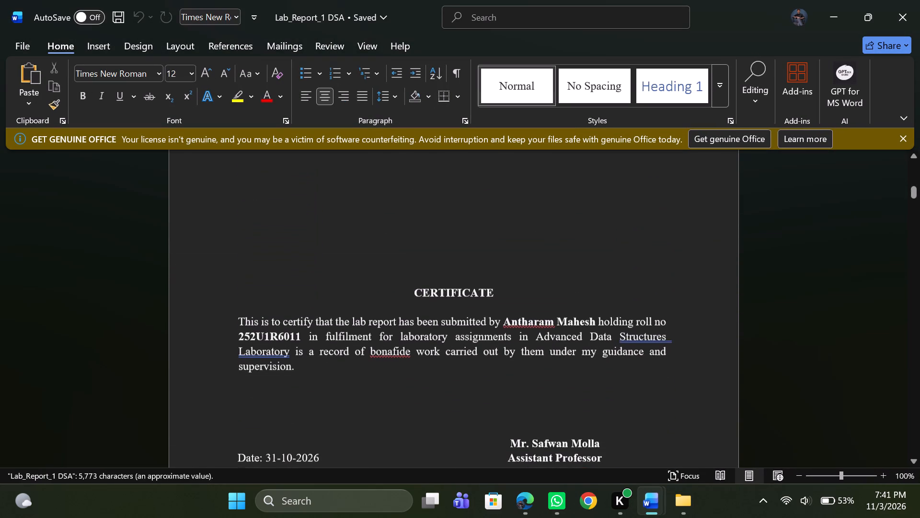
pyautogui.scroll(-1, 431, 355)
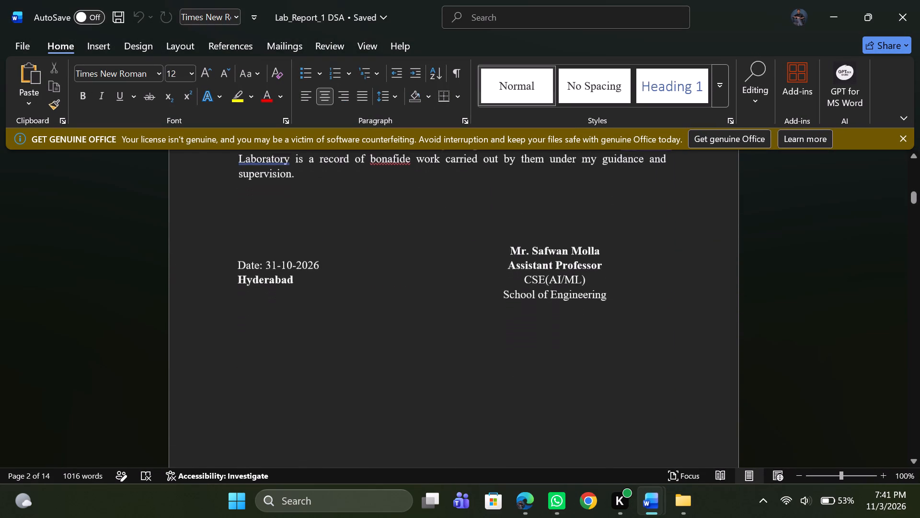
pyautogui.scroll(-2, 431, 355)
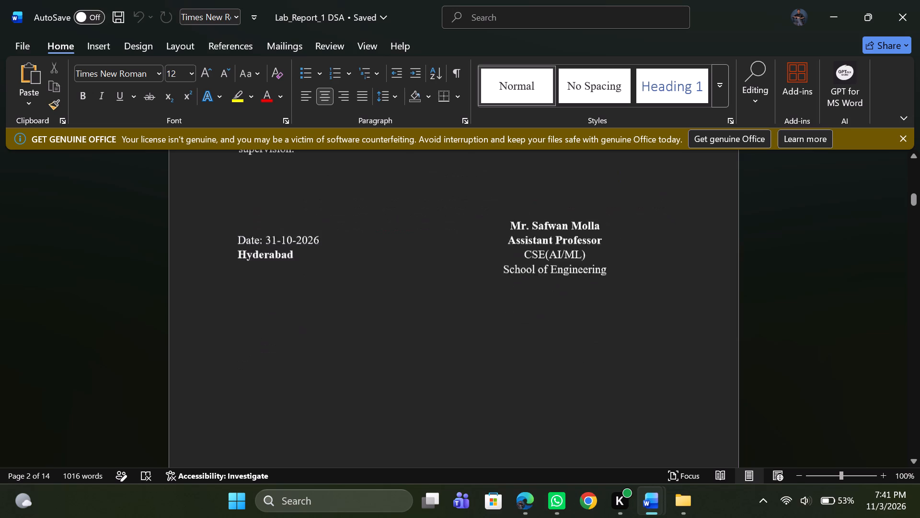
# Replace the date and faculty placeholder block in Lab_Report_2's certificate with the filled-in block copied from Lab_Report_1 DSA.
pyautogui.scroll(-4, 431, 355)
pyautogui.scroll(3, 431, 355)
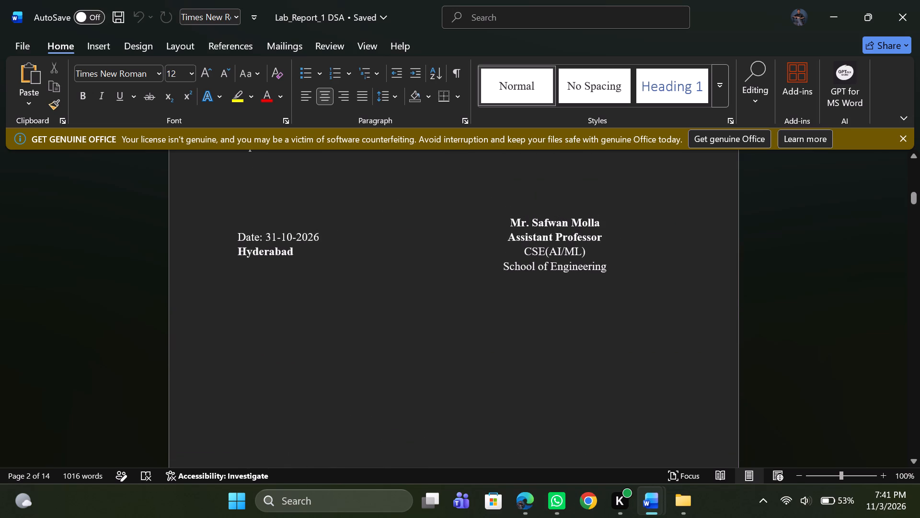
pyautogui.moveTo(622, 261); pyautogui.dragTo(511, 223)
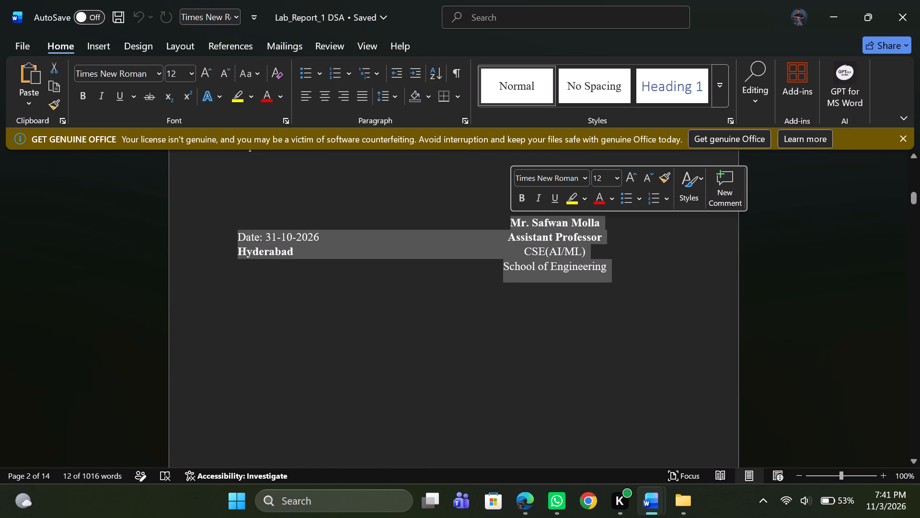
pyautogui.hotkey('ctrl', 'c')
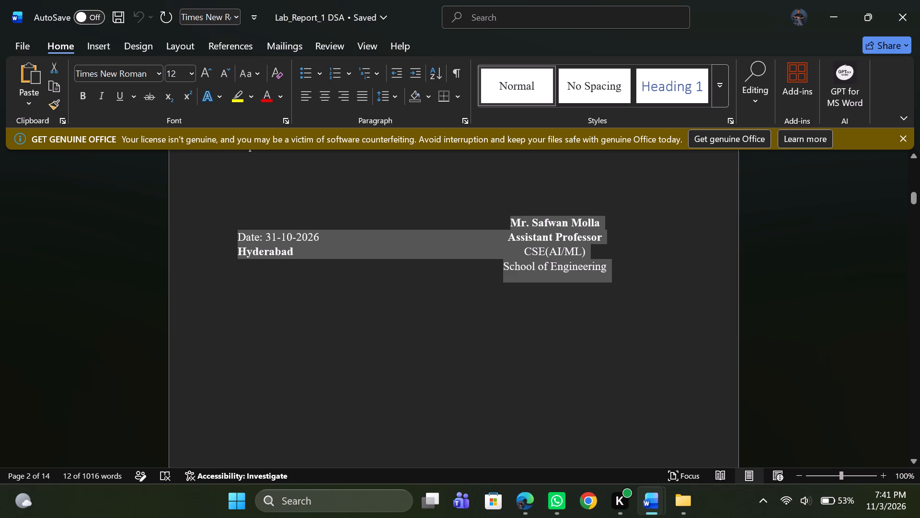
pyautogui.scroll(1, 479, 382)
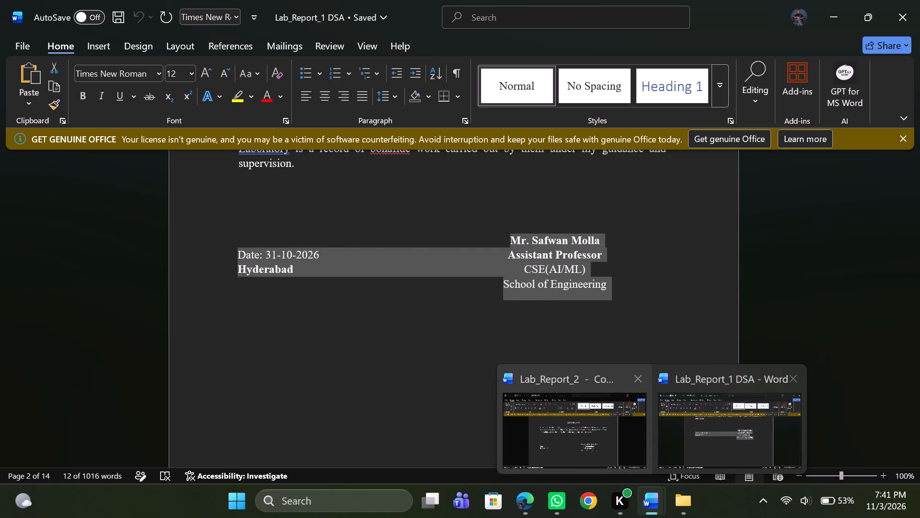
pyautogui.click(591, 456)
pyautogui.moveTo(622, 383); pyautogui.dragTo(610, 380)
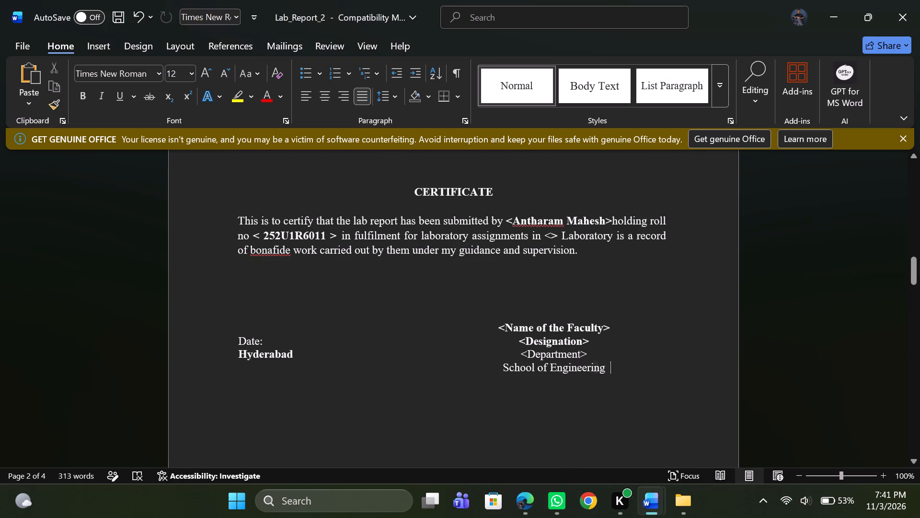
pyautogui.moveTo(610, 380); pyautogui.dragTo(228, 334)
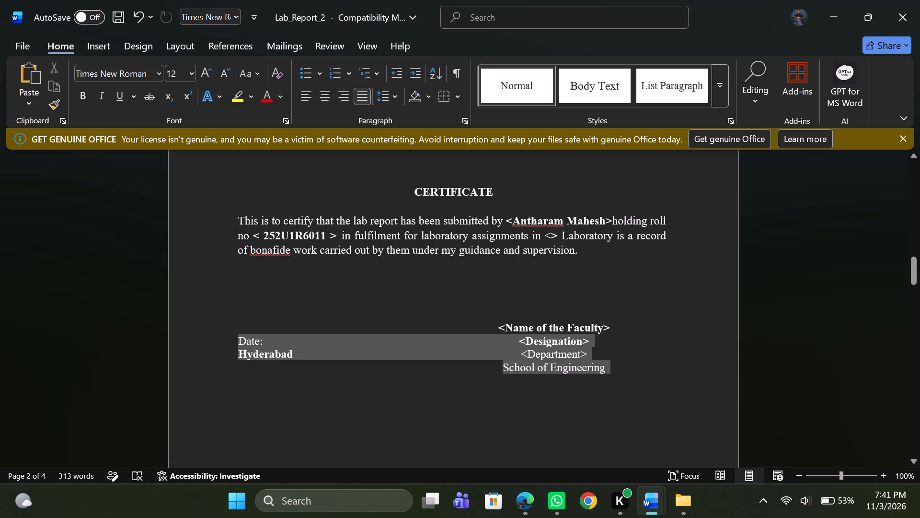
pyautogui.moveTo(228, 334); pyautogui.dragTo(227, 328)
pyautogui.press('BackSpace')
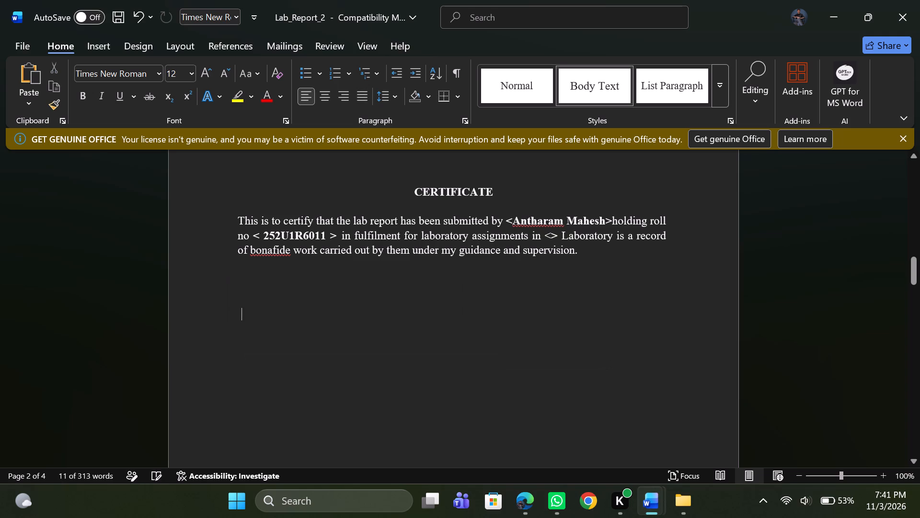
pyautogui.hotkey('ctrl', 'v')
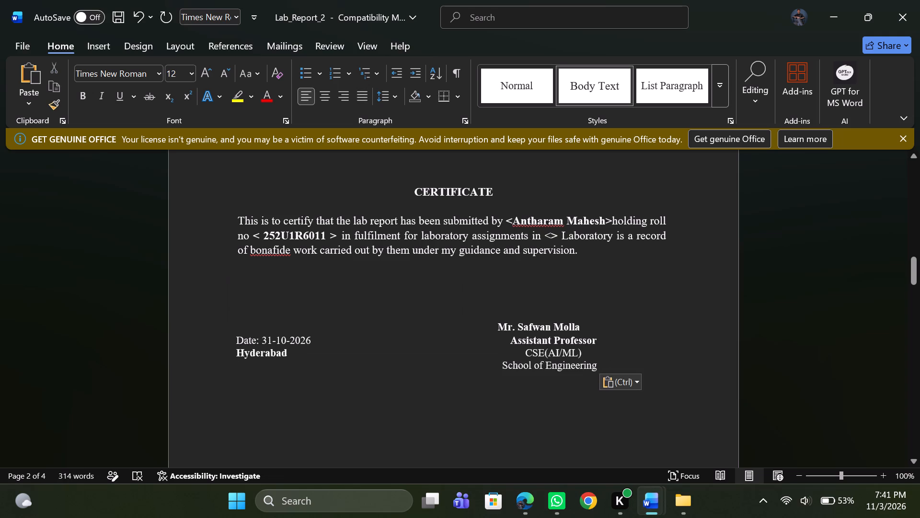
# Insert spaces before the faculty name and School of Engineering lines to align them with the rest of the signature block.
pyautogui.click(500, 324)
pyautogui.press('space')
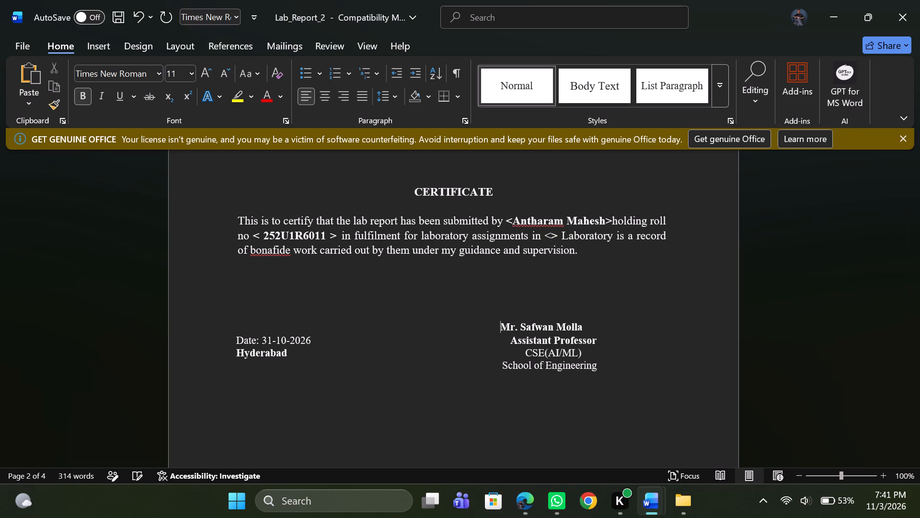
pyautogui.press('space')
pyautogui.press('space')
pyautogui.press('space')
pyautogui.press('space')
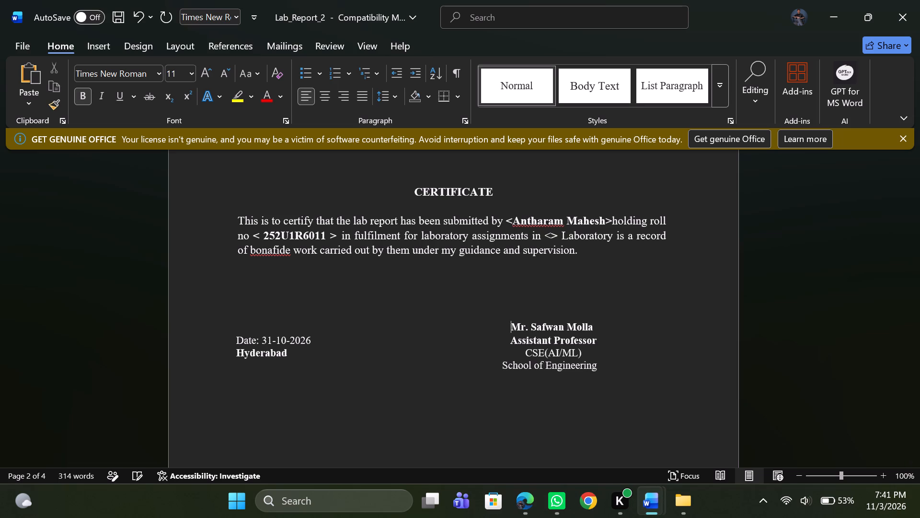
pyautogui.click(503, 367)
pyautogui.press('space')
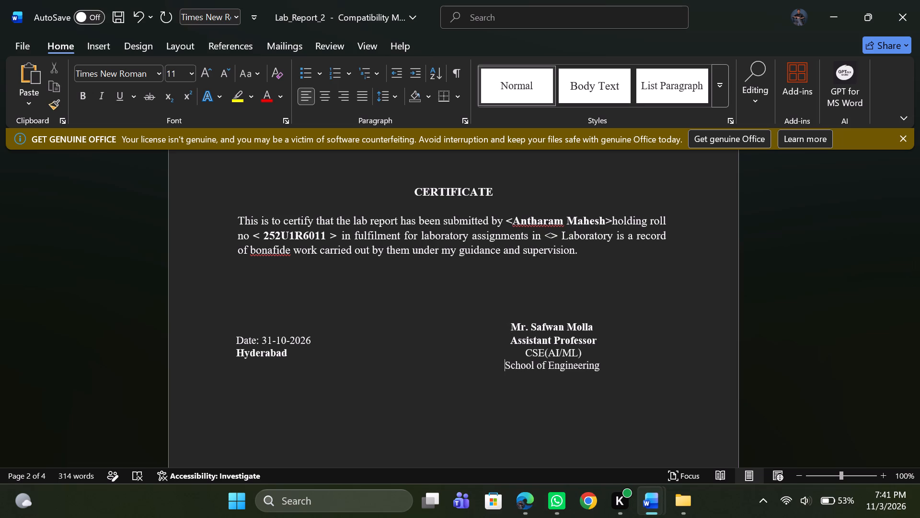
# Change the certificate date to 03-11-2026.
pyautogui.click(271, 335)
pyautogui.press('BackSpace')
pyautogui.press('BackSpace')
pyautogui.press('BackSpace')
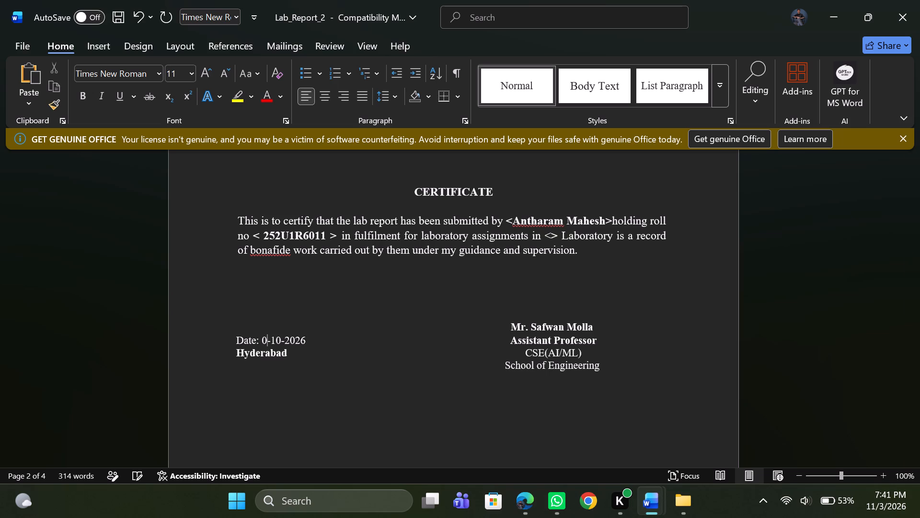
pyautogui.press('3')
pyautogui.press('Right')
pyautogui.press('Right')
pyautogui.press('Right')
pyautogui.press('BackSpace')
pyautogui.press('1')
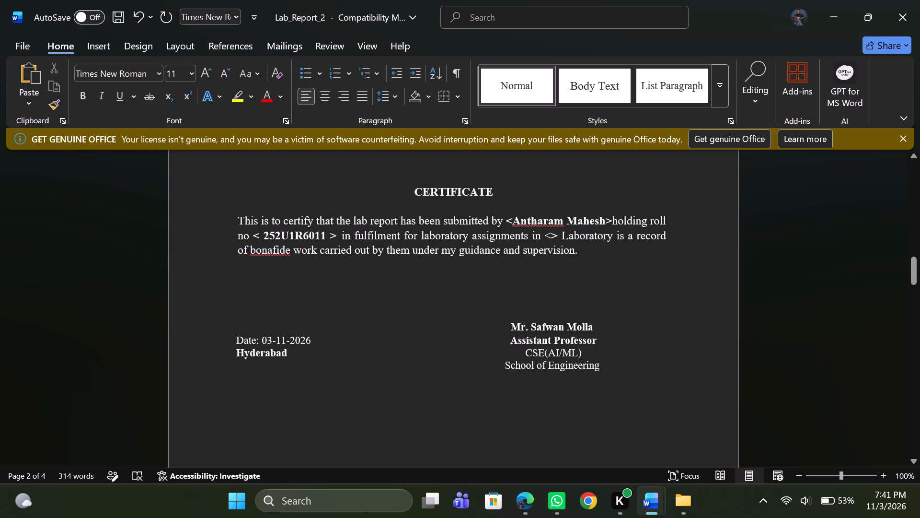
# Replace the angle brackets around the student's name in the certificate paragraph with spaces.
pyautogui.click(614, 220)
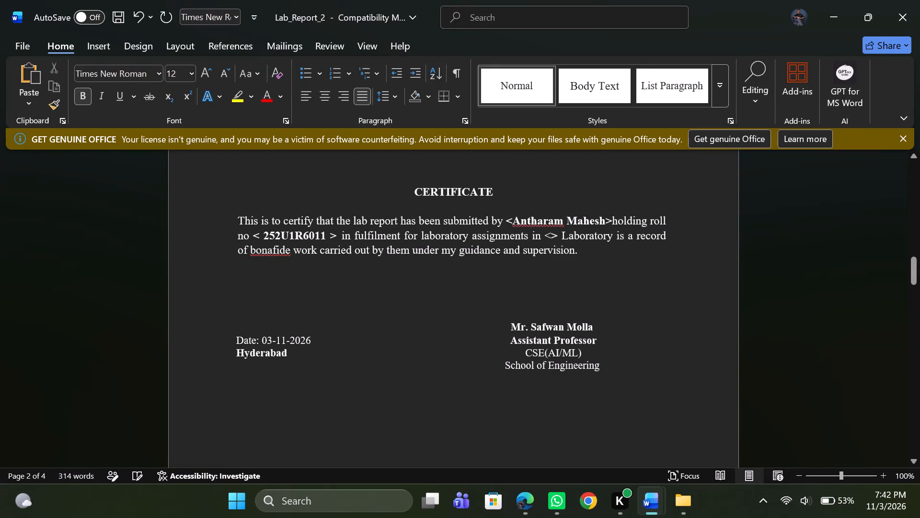
pyautogui.press('BackSpace')
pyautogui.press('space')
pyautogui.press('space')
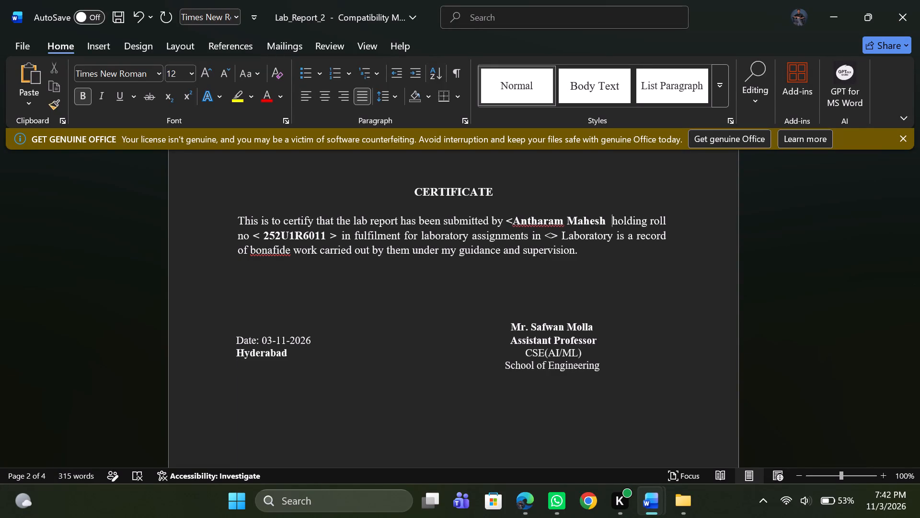
pyautogui.press('Left')
pyautogui.press('Left')
pyautogui.press('Left')
pyautogui.press('Left')
pyautogui.press('Left')
pyautogui.press('Left')
pyautogui.press('Left')
pyautogui.press('Left')
pyautogui.press('Left')
pyautogui.press('Left')
pyautogui.press('Left')
pyautogui.press('Left')
pyautogui.press('Left')
pyautogui.press('Left')
pyautogui.press('Left')
pyautogui.press('Left')
pyautogui.press('Left')
pyautogui.press('Left')
pyautogui.press('Left')
pyautogui.press('Left')
pyautogui.press('Left')
pyautogui.press('Left')
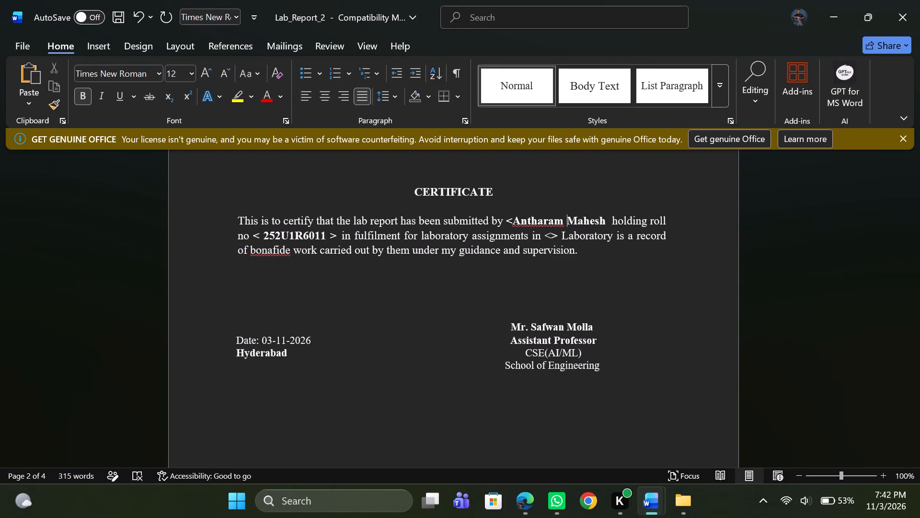
pyautogui.press('Right')
pyautogui.press('Right')
pyautogui.press('Right')
pyautogui.press('Right')
pyautogui.press('Right')
pyautogui.press('BackSpace')
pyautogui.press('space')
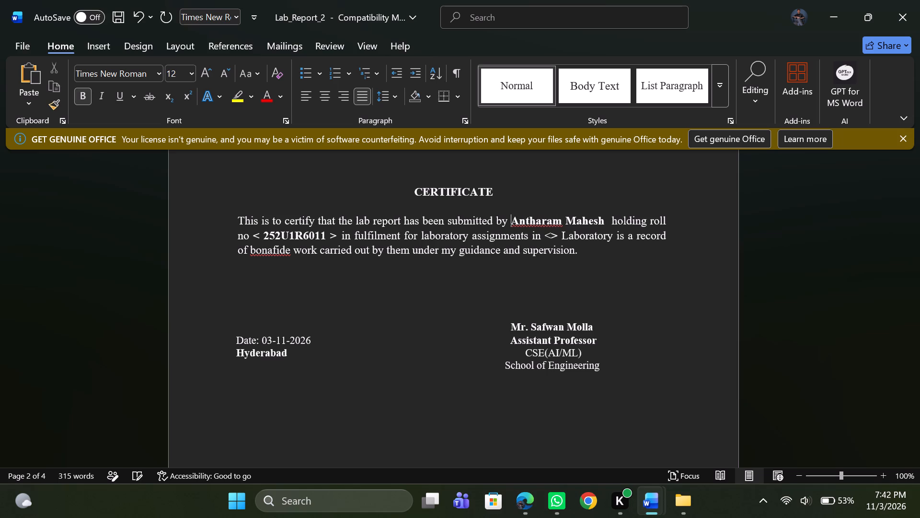
# Delete the angle brackets around the roll number in the certificate paragraph.
pyautogui.click(337, 239)
pyautogui.press('BackSpace')
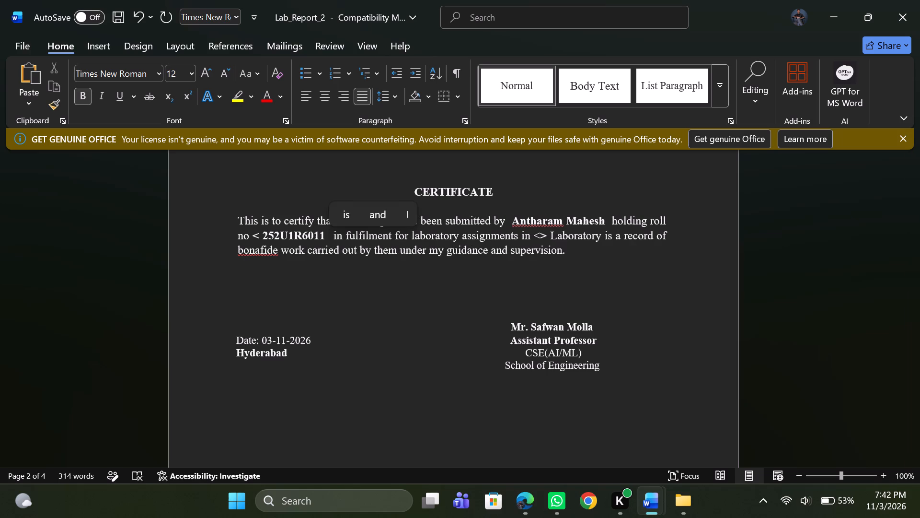
pyautogui.press('Left')
pyautogui.press('Left')
pyautogui.press('Left')
pyautogui.press('Left')
pyautogui.press('Left')
pyautogui.press('Left')
pyautogui.press('Left')
pyautogui.press('Left')
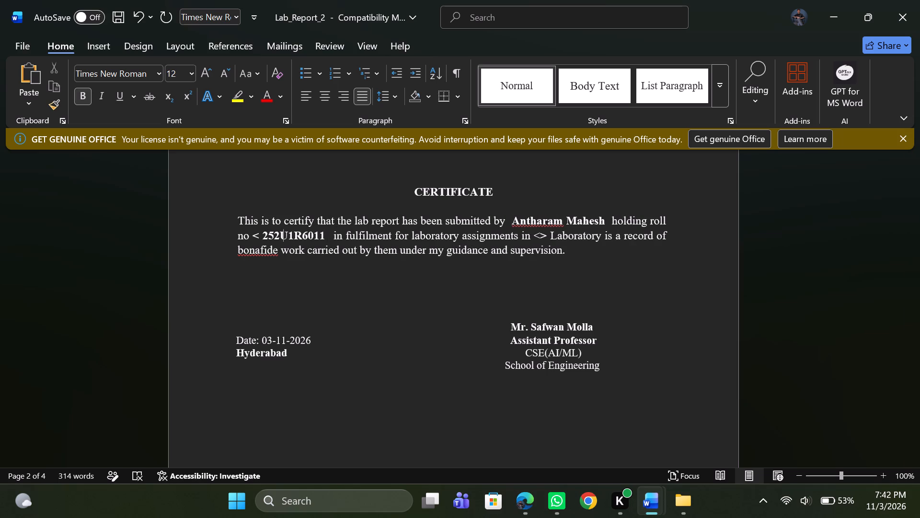
pyautogui.press('Left')
pyautogui.press('Left')
pyautogui.press('Left')
pyautogui.press('Left')
pyautogui.press('BackSpace')
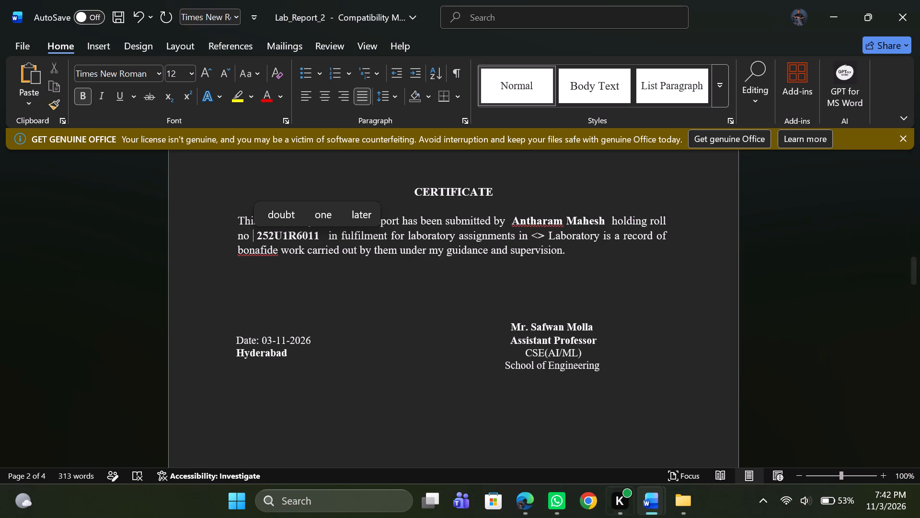
# Replace the empty angle brackets before Laboratory in Lab_Report_2's certificate with "Advanced Data Structures" copied from the Lab_Report_1 DSA certificate.
pyautogui.click(684, 448)
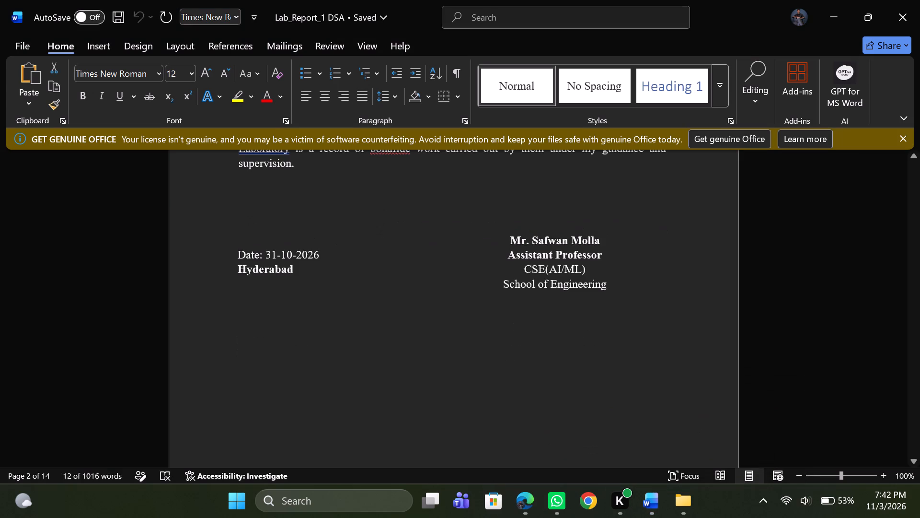
pyautogui.scroll(1, 631, 353)
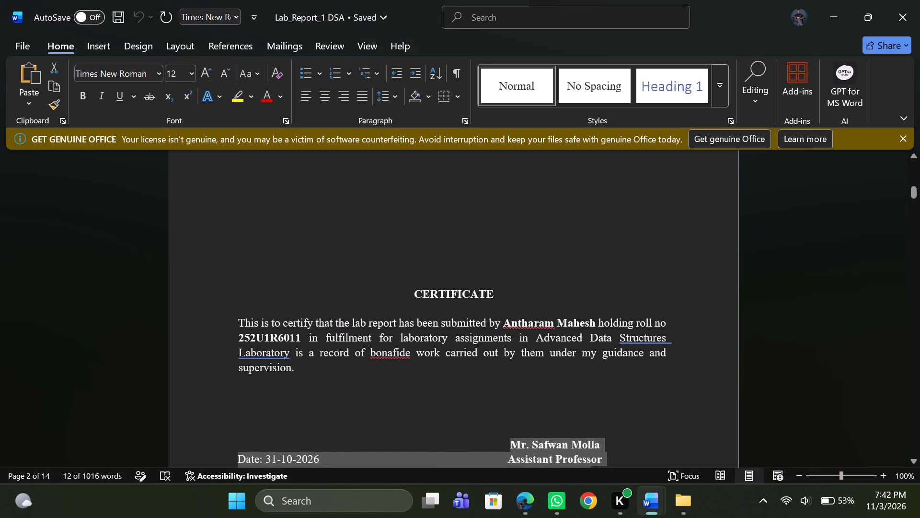
pyautogui.click(592, 379)
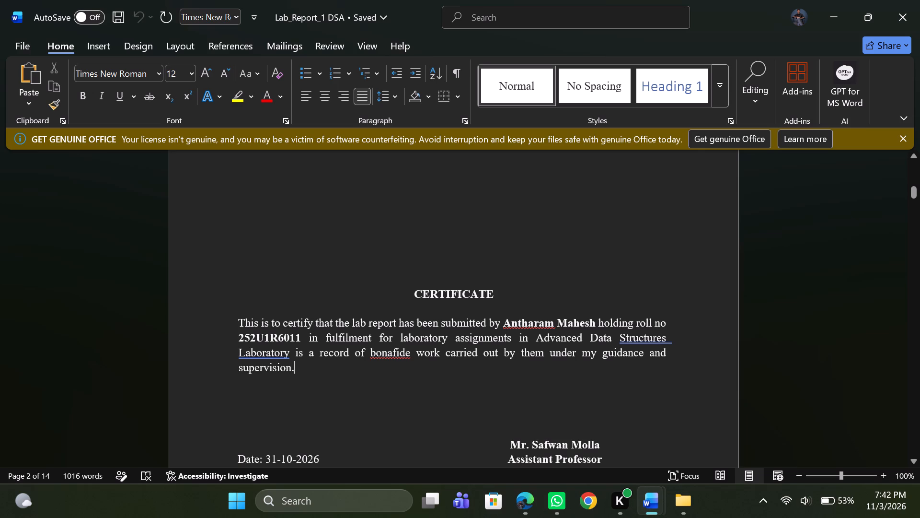
pyautogui.moveTo(536, 337); pyautogui.dragTo(656, 335)
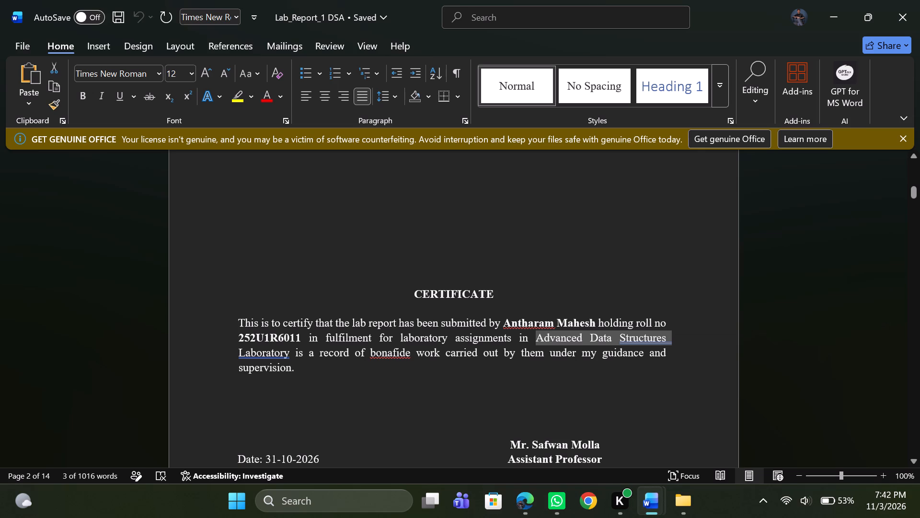
pyautogui.hotkey('ctrl', 'c')
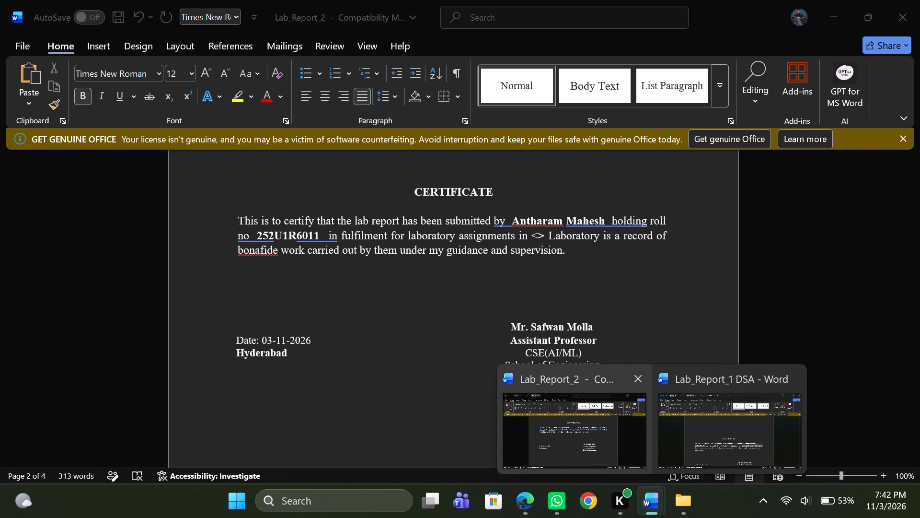
pyautogui.click(573, 440)
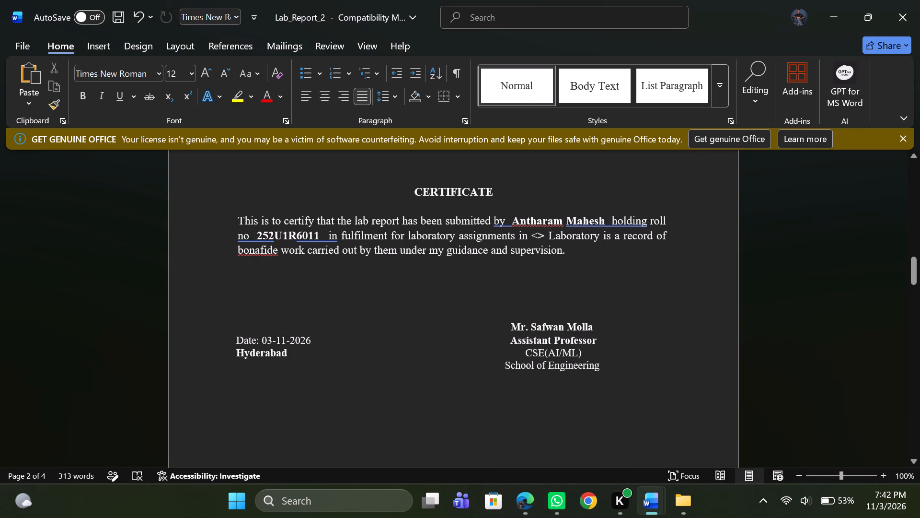
pyautogui.click(546, 235)
pyautogui.press('Left')
pyautogui.press('BackSpace')
pyautogui.press('BackSpace')
pyautogui.hotkey('ctrl', 'v')
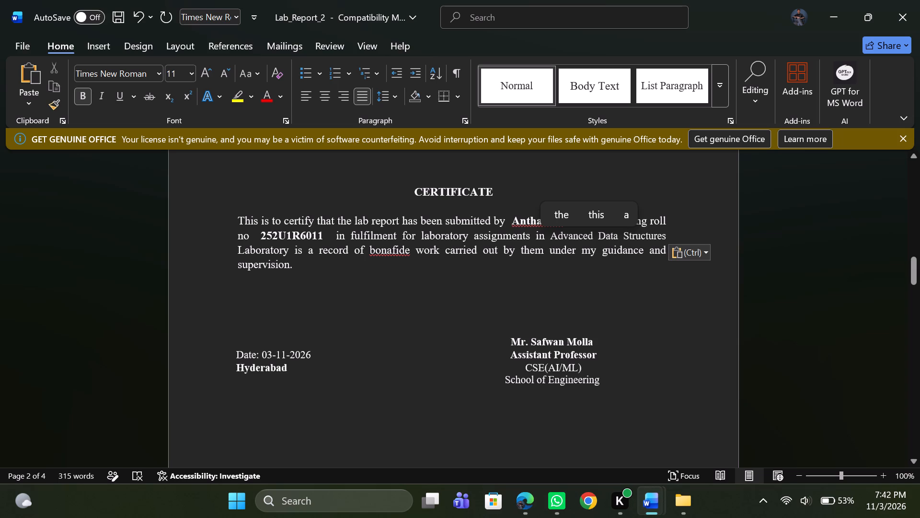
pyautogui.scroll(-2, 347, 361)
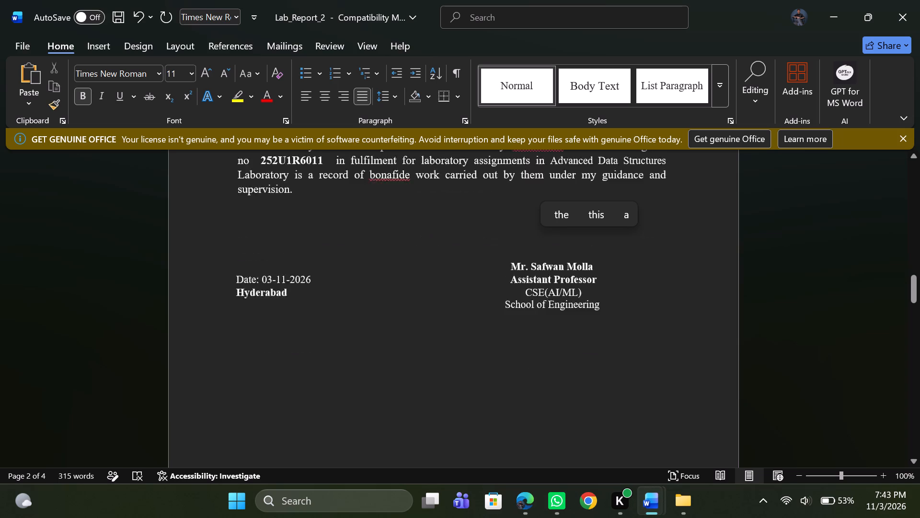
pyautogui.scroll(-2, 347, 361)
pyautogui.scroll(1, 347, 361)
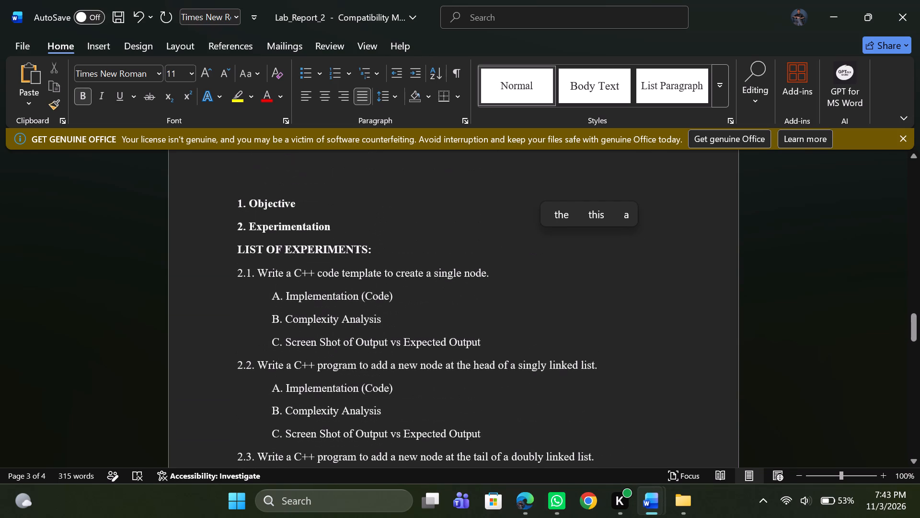
# Add an empty unlettered line below A. Implementation (Code) under experiment 2.1 in Lab_Report_2.
pyautogui.scroll(1, 347, 361)
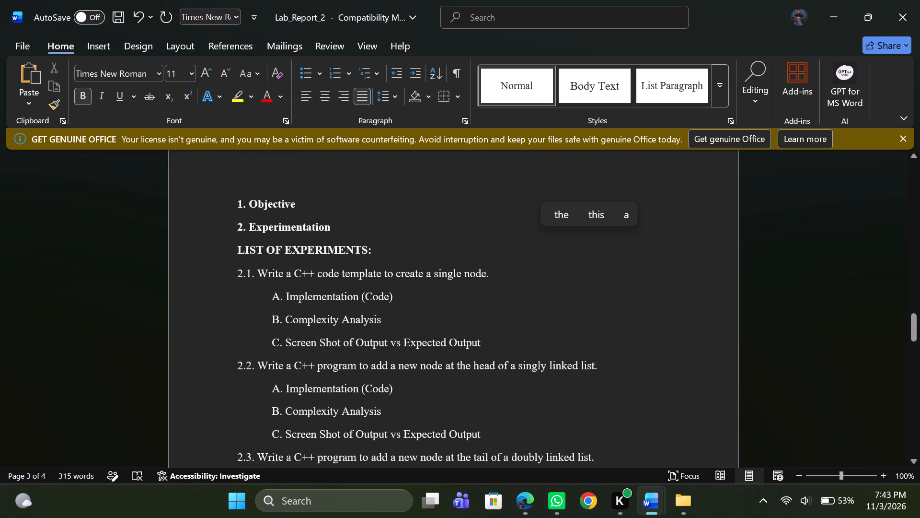
pyautogui.click(407, 298)
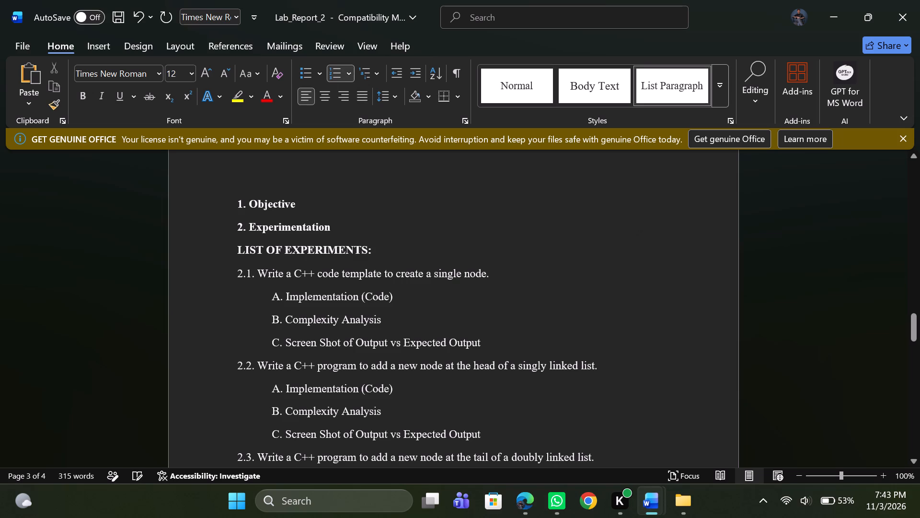
pyautogui.press('Return')
pyautogui.press('BackSpace')
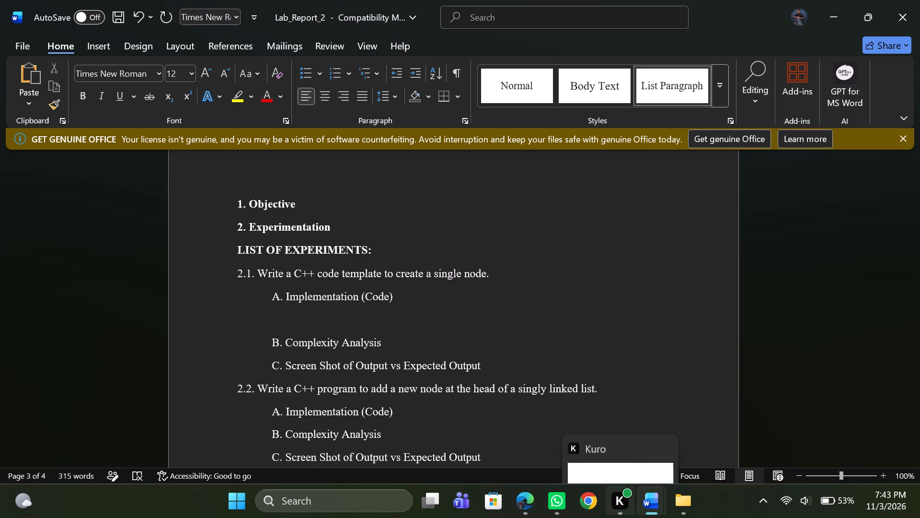
pyautogui.click(535, 499)
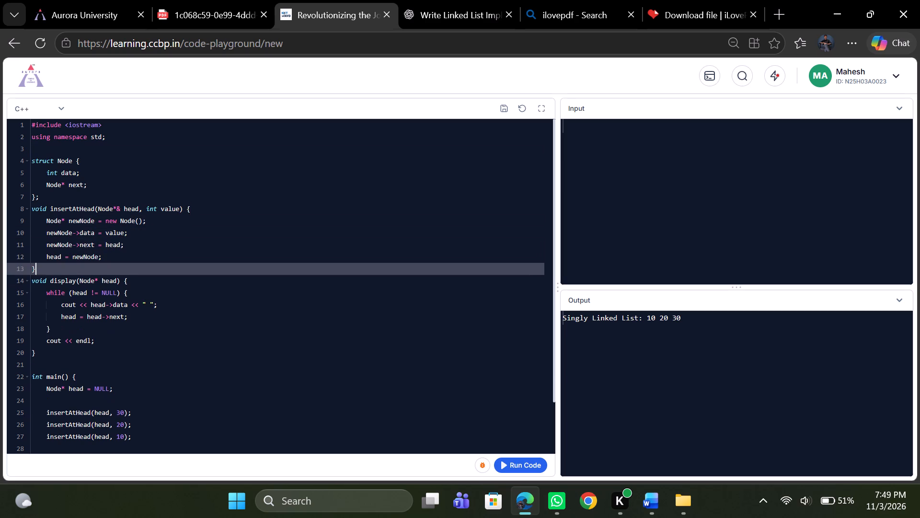
# Delete the blank line between the display function and main in the playground code.
pyautogui.press('Down')
pyautogui.press('Down')
pyautogui.press('Down')
pyautogui.press('Down')
pyautogui.press('Down')
pyautogui.press('Down')
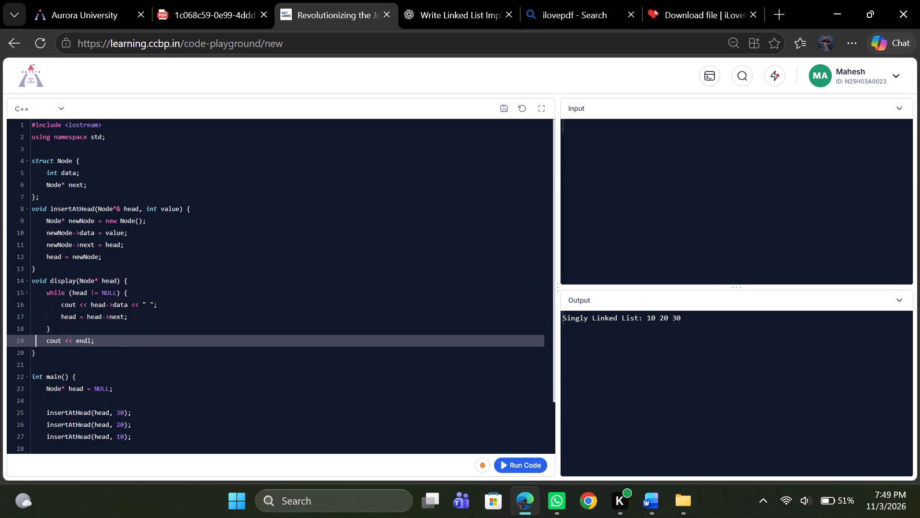
pyautogui.press('Down')
pyautogui.press('Down')
pyautogui.press('BackSpace')
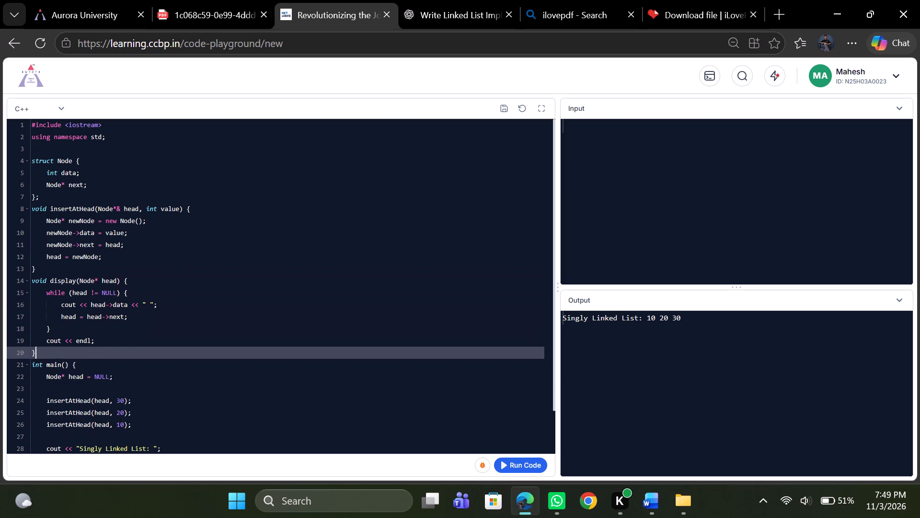
# Delete the blank lines inside main, after the head declaration, after the insertAtHead calls and before return 0.
pyautogui.press('Down')
pyautogui.press('Down')
pyautogui.press('Down')
pyautogui.press('BackSpace')
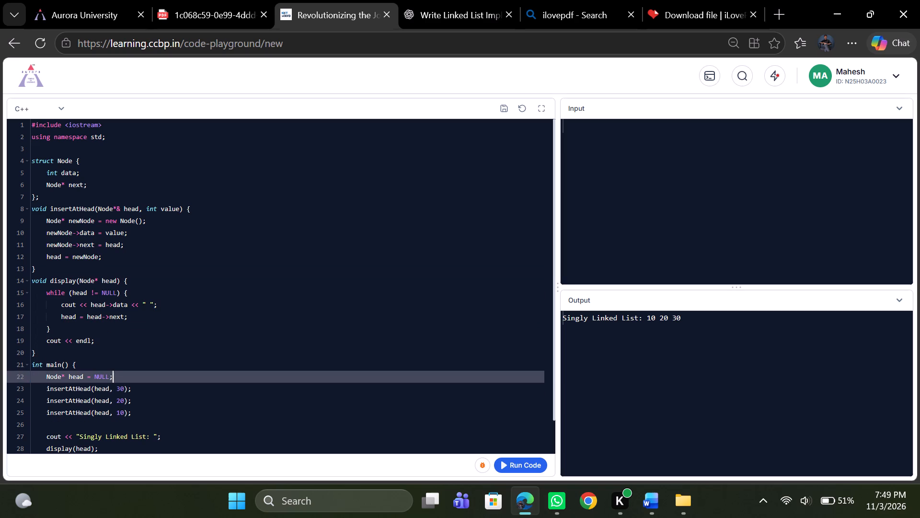
pyautogui.press('Down')
pyautogui.press('Down')
pyautogui.press('Down')
pyautogui.press('Down')
pyautogui.press('Down')
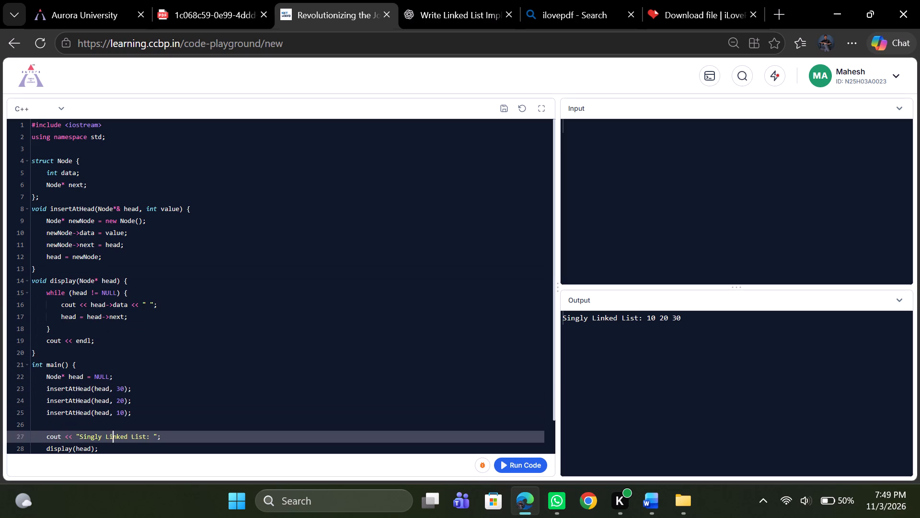
pyautogui.press('Up')
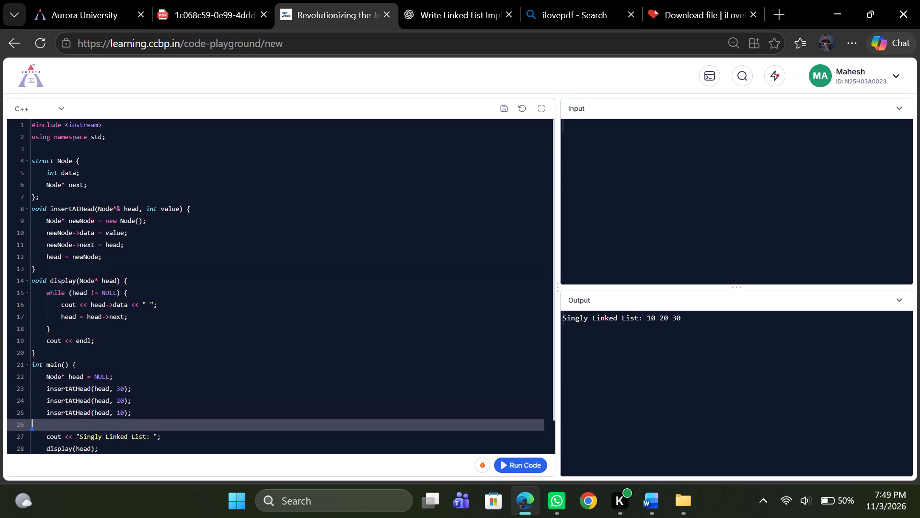
pyautogui.press('BackSpace')
pyautogui.press('Down')
pyautogui.press('Down')
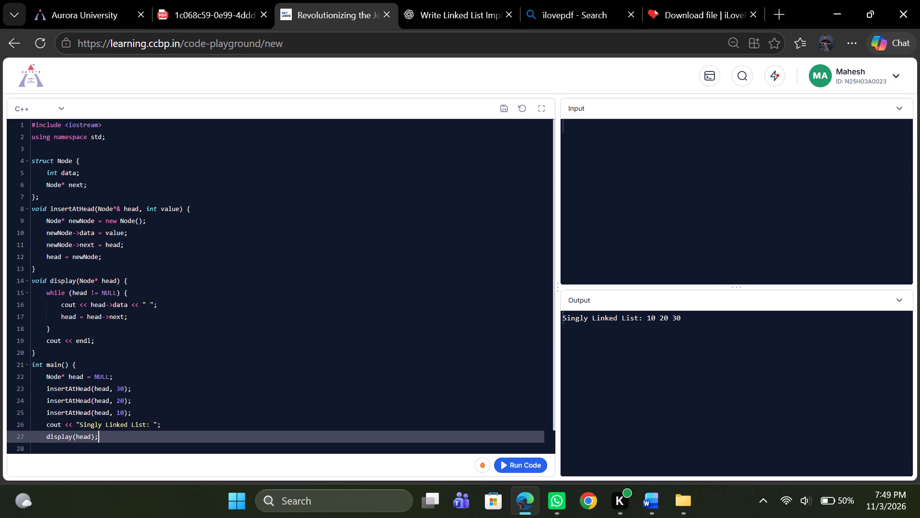
pyautogui.press('Down')
pyautogui.press('BackSpace')
# Capture a rectangular screenshot of the playground page showing the 2.2 code and its output.
pyautogui.scroll(-1, 65, 232)
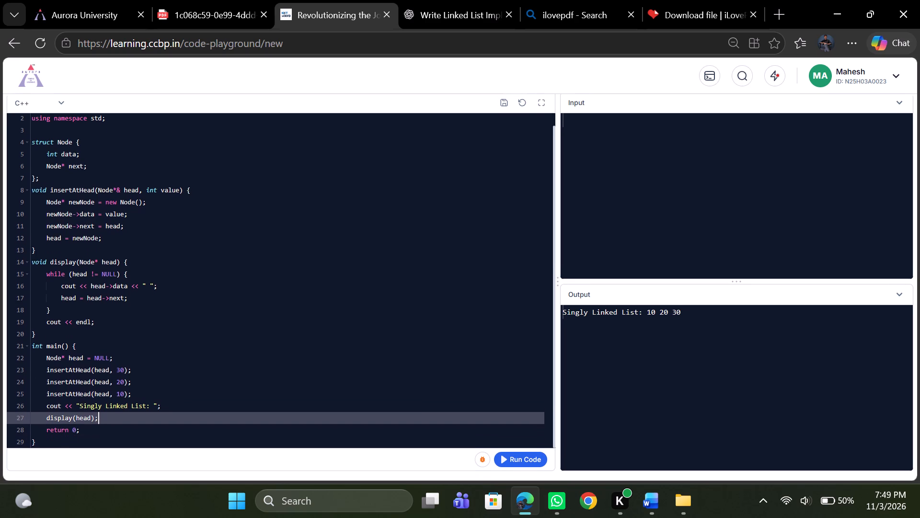
pyautogui.scroll(-1, 65, 232)
pyautogui.scroll(3, 65, 232)
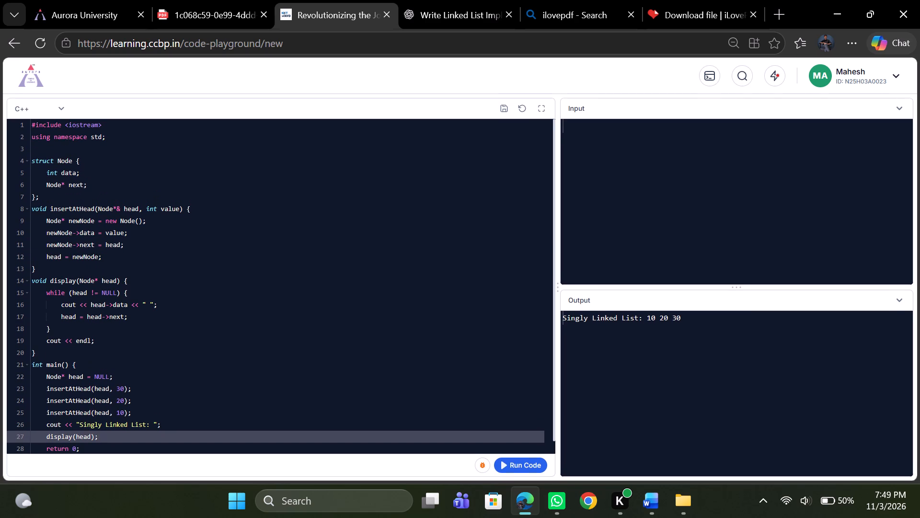
pyautogui.press('Print')
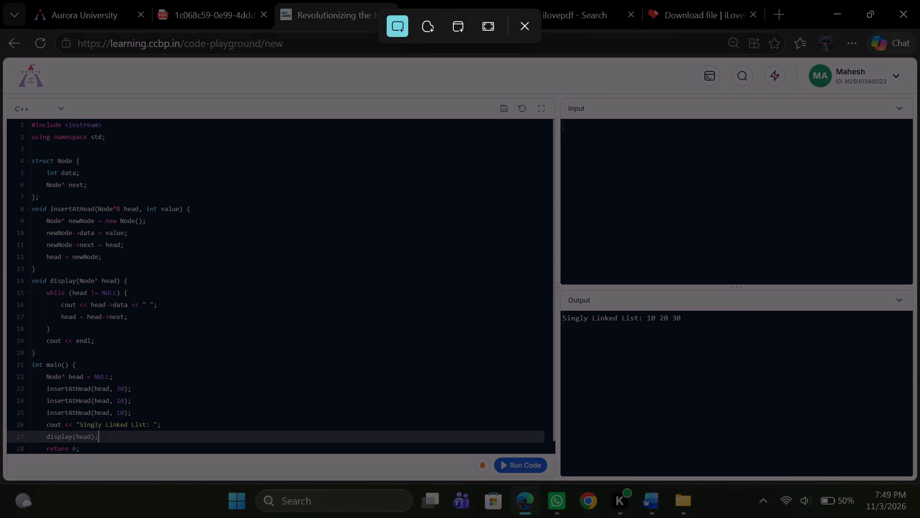
pyautogui.click(4, 98)
pyautogui.moveTo(2, 59); pyautogui.dragTo(396, 156)
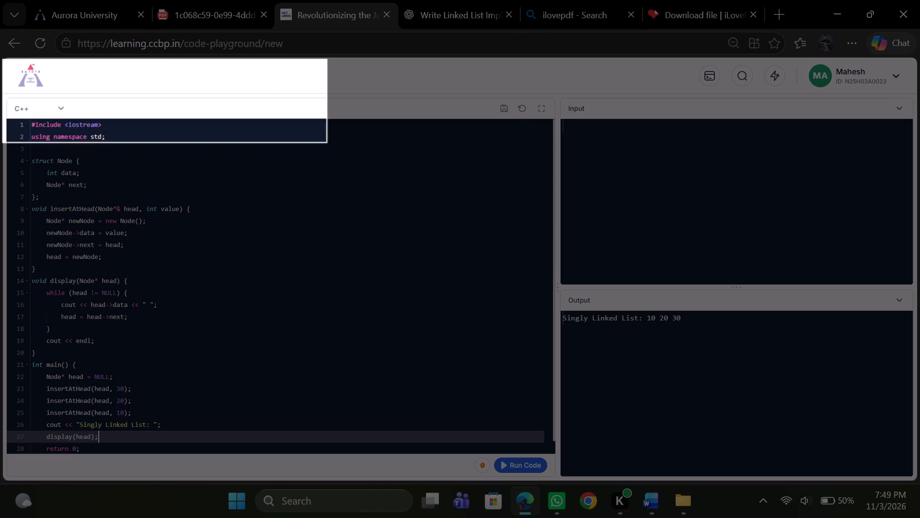
pyautogui.moveTo(396, 156); pyautogui.dragTo(919, 469)
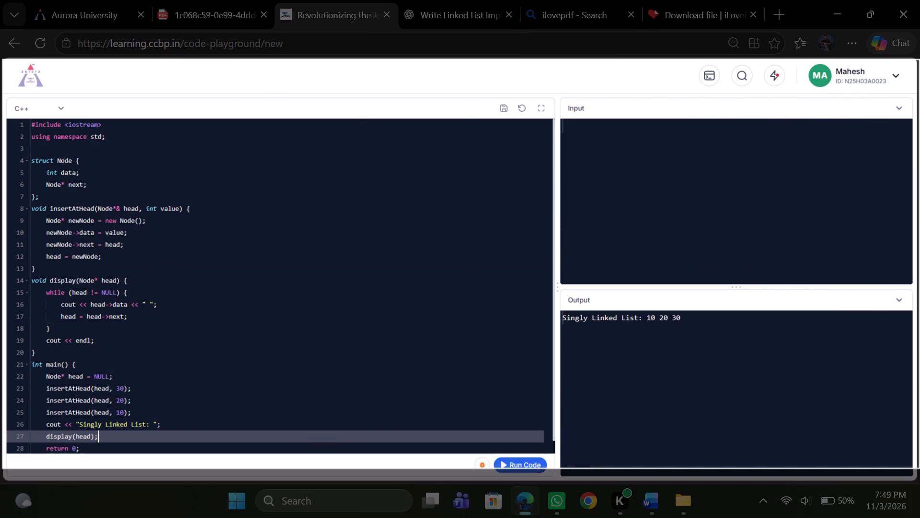
pyautogui.moveTo(919, 469); pyautogui.dragTo(919, 477)
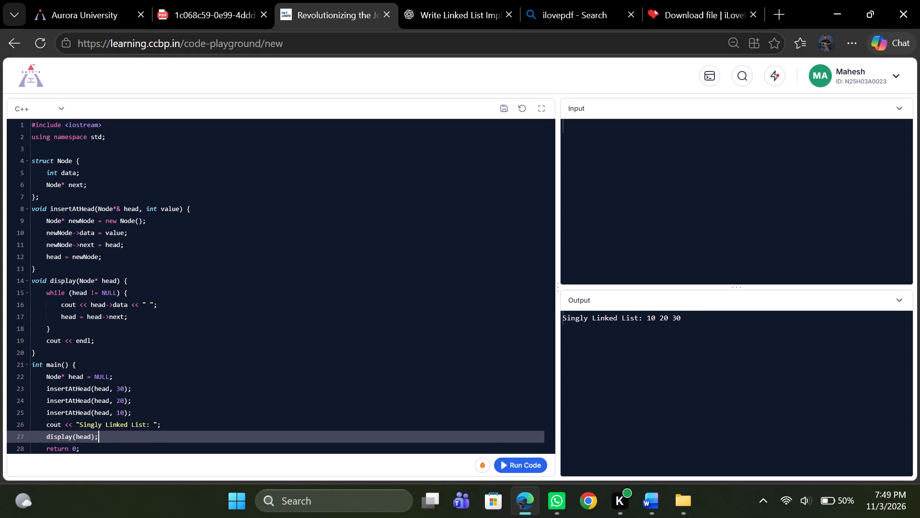
# In Word, paste the screenshot on a new unlettered line under 2.2 C. Screen Shot of Output vs Expected Output.
pyautogui.click(657, 502)
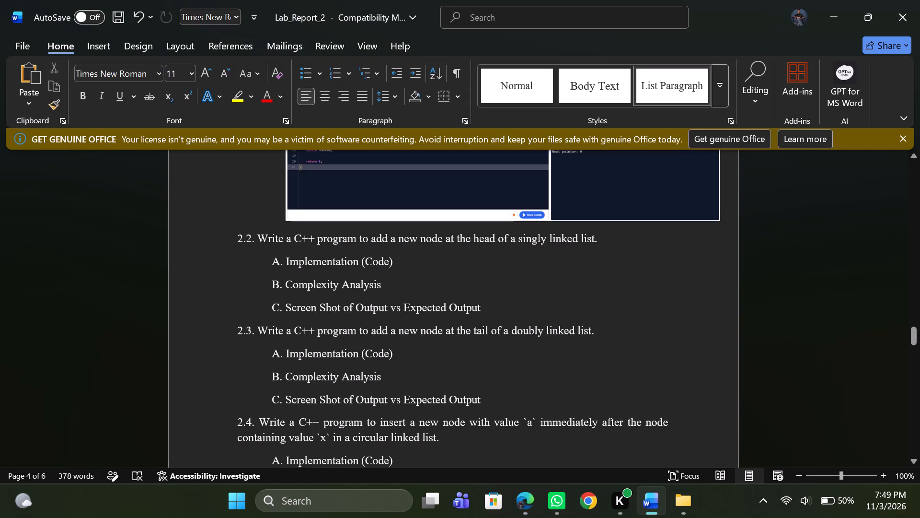
pyautogui.click(486, 308)
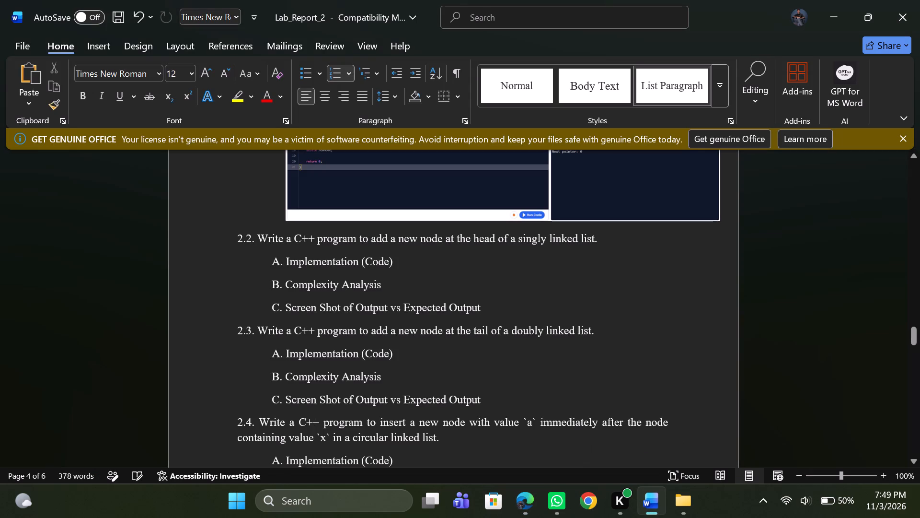
pyautogui.press('Return')
pyautogui.press('BackSpace')
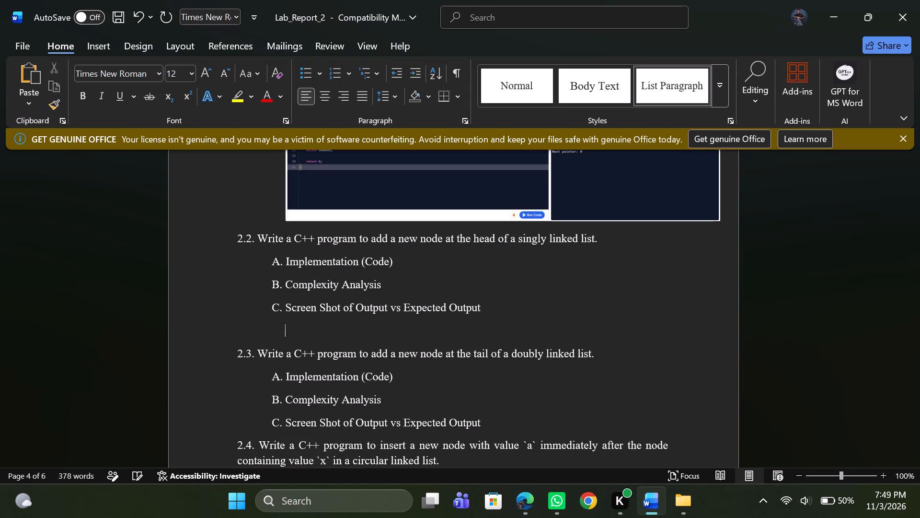
pyautogui.hotkey('ctrl', 'v')
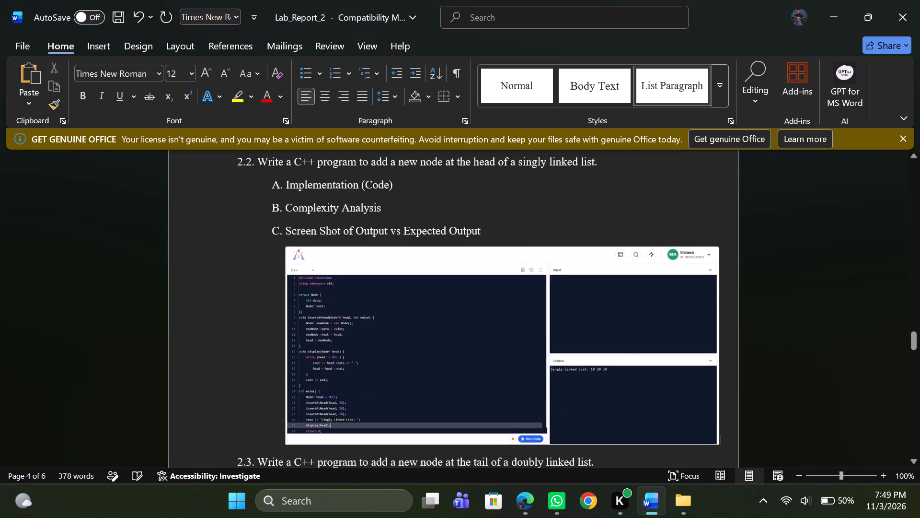
# Return to the code playground and copy the entire cleaned-up 2.2 program.
pyautogui.click(424, 180)
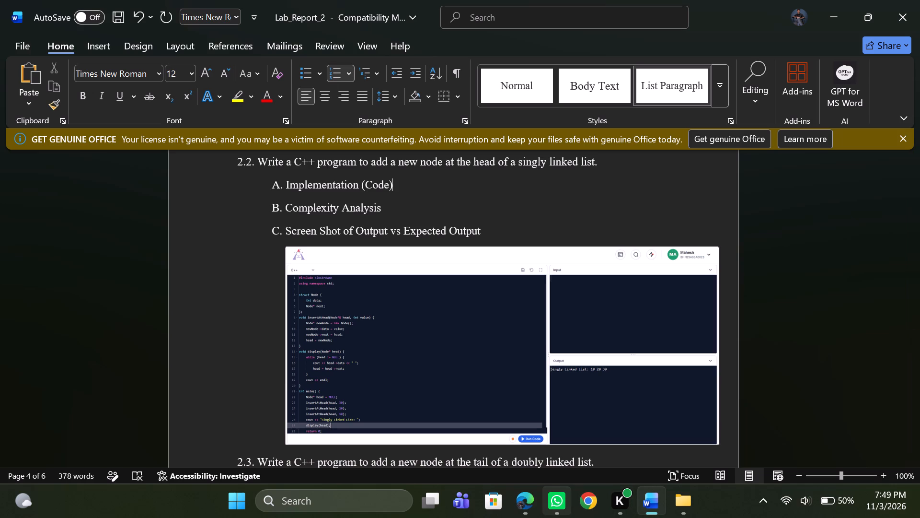
pyautogui.click(531, 493)
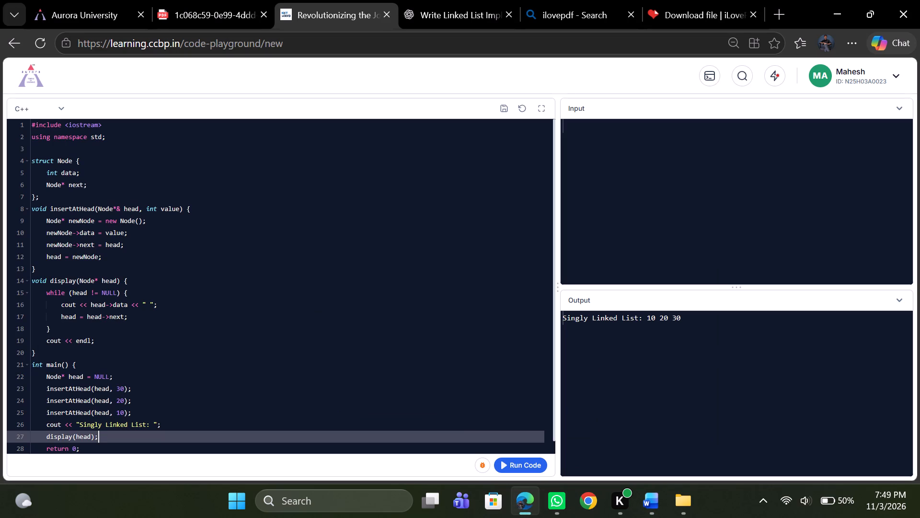
pyautogui.scroll(-4, 230, 393)
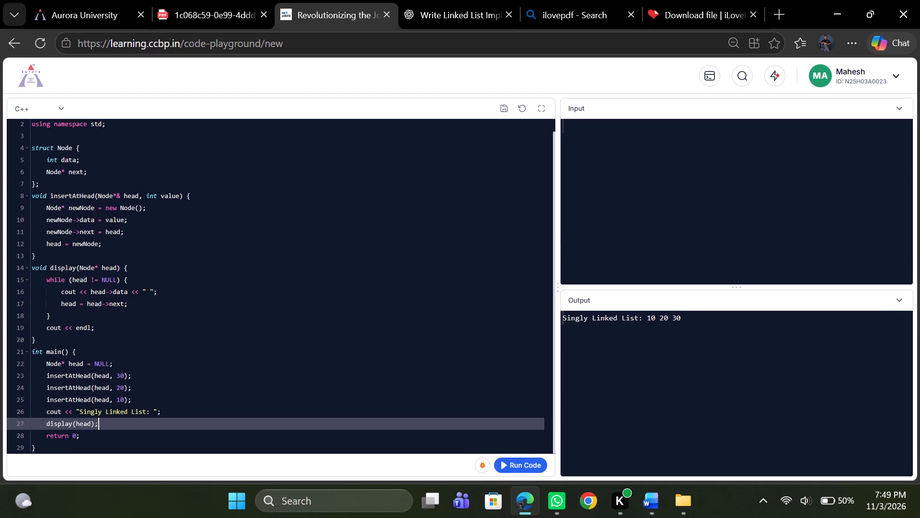
pyautogui.click(56, 446)
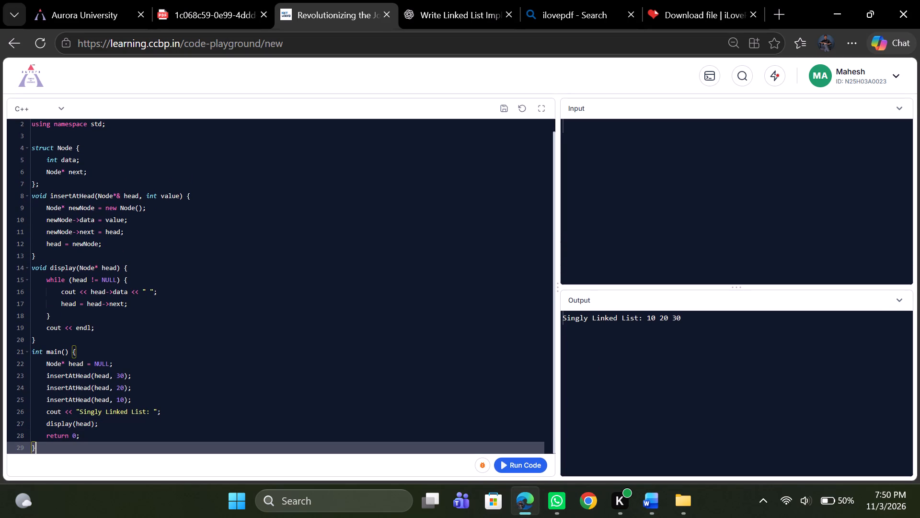
pyautogui.moveTo(51, 444); pyautogui.dragTo(0, 250)
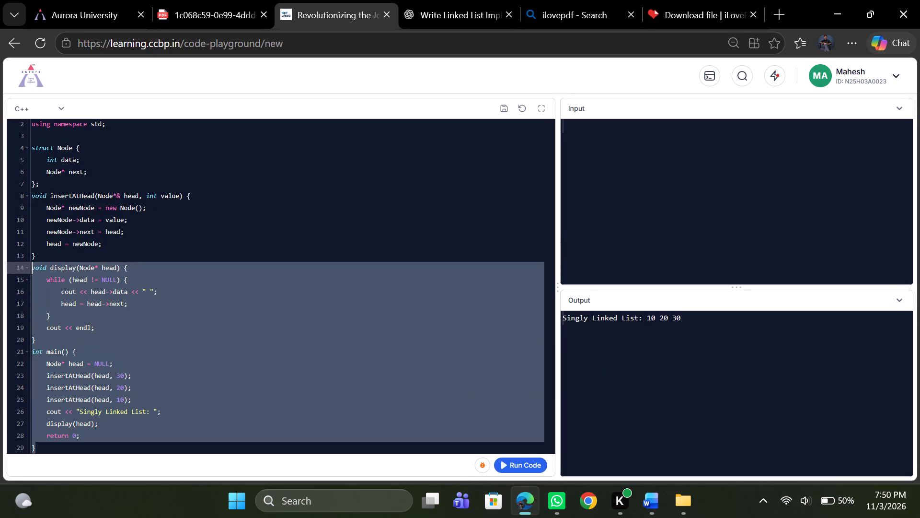
pyautogui.moveTo(0, 250); pyautogui.dragTo(0, 105)
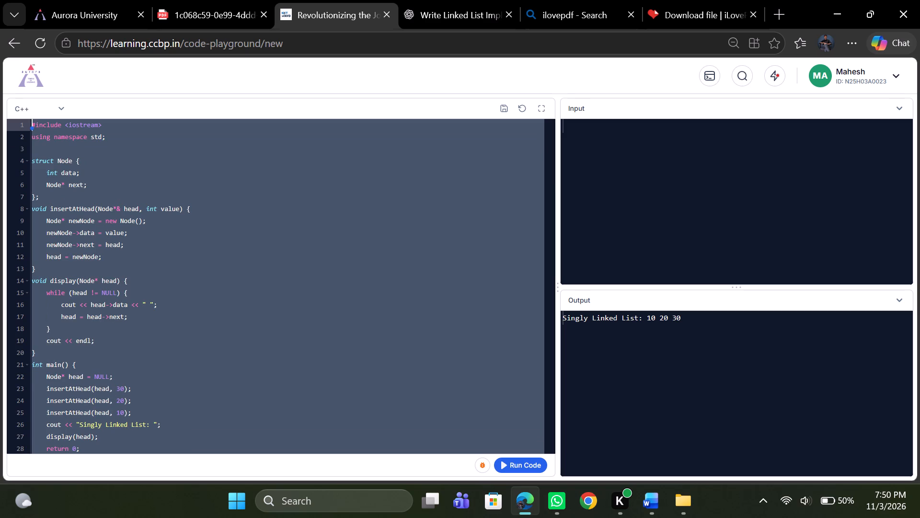
pyautogui.hotkey('ctrl', 'c')
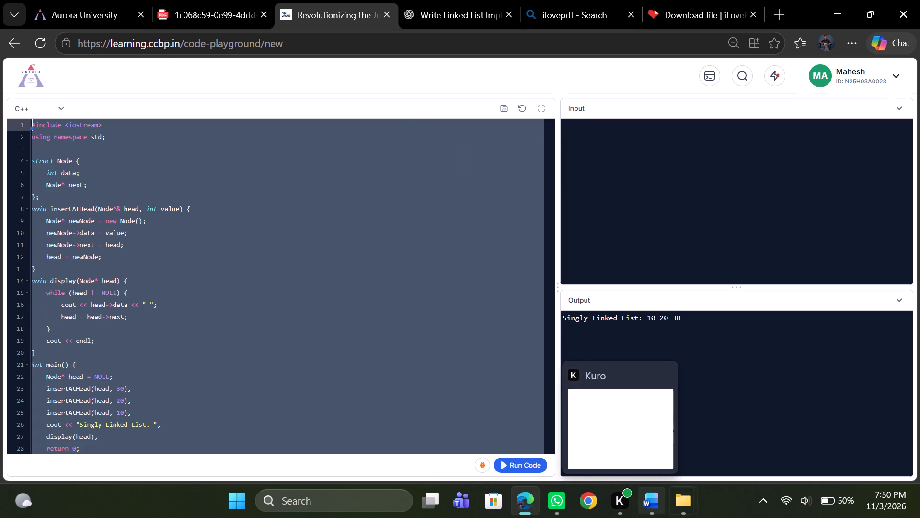
# In Word, remove "(Code)" from the 2.2 A. Implementation heading.
pyautogui.click(654, 504)
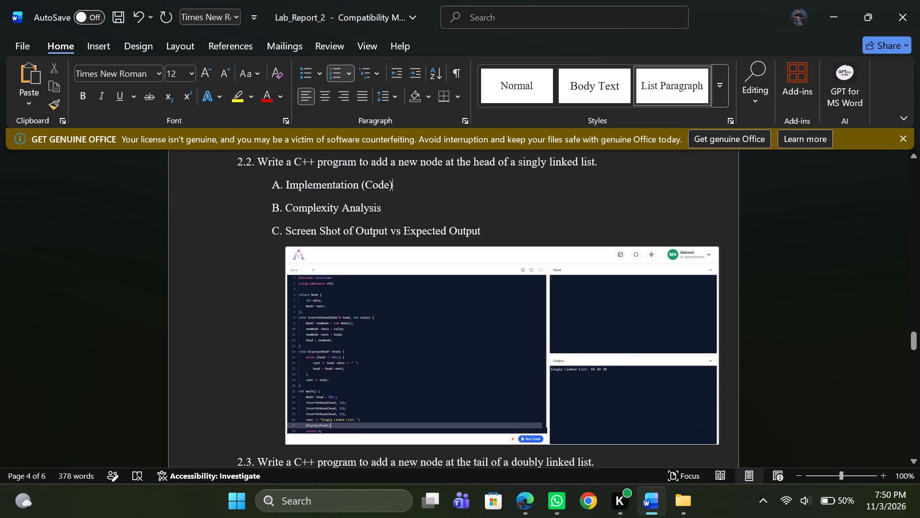
pyautogui.press('BackSpace')
pyautogui.press('BackSpace')
pyautogui.press('BackSpace')
pyautogui.press('BackSpace')
pyautogui.press('BackSpace')
pyautogui.press('BackSpace')
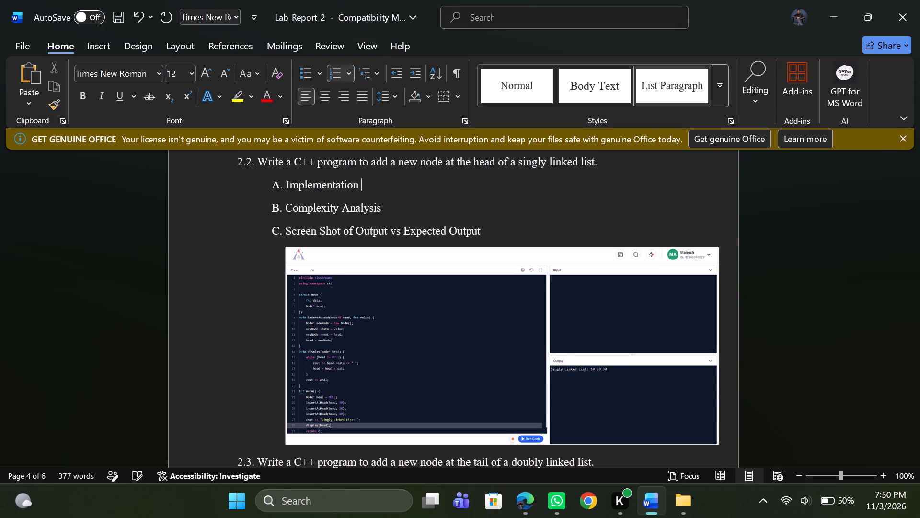
# Paste the copied program on a new unlettered line beneath the 2.2 A. Implementation heading.
pyautogui.press('Return')
pyautogui.press('BackSpace')
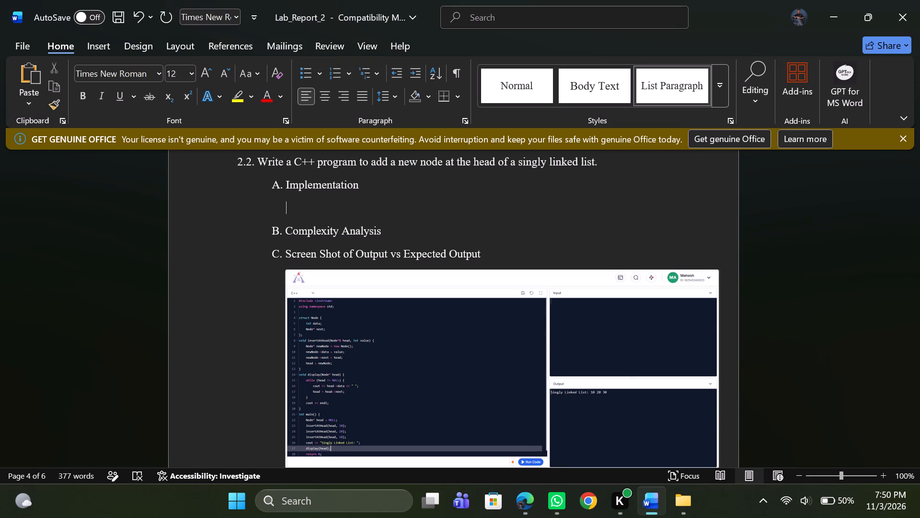
pyautogui.hotkey('ctrl', 'v')
# Add two empty unlettered lines beneath the 2.2 B. Complexity Analysis heading.
pyautogui.scroll(-1, 404, 182)
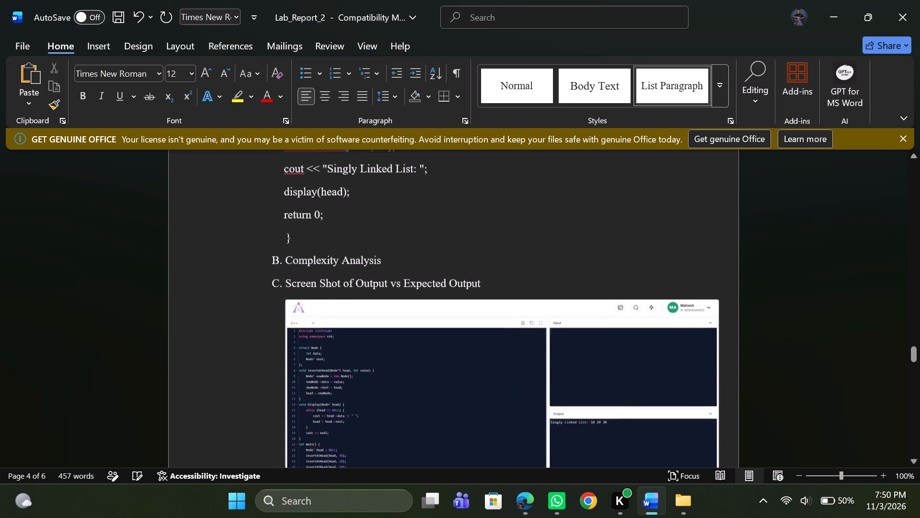
pyautogui.scroll(-1, 404, 182)
pyautogui.click(393, 212)
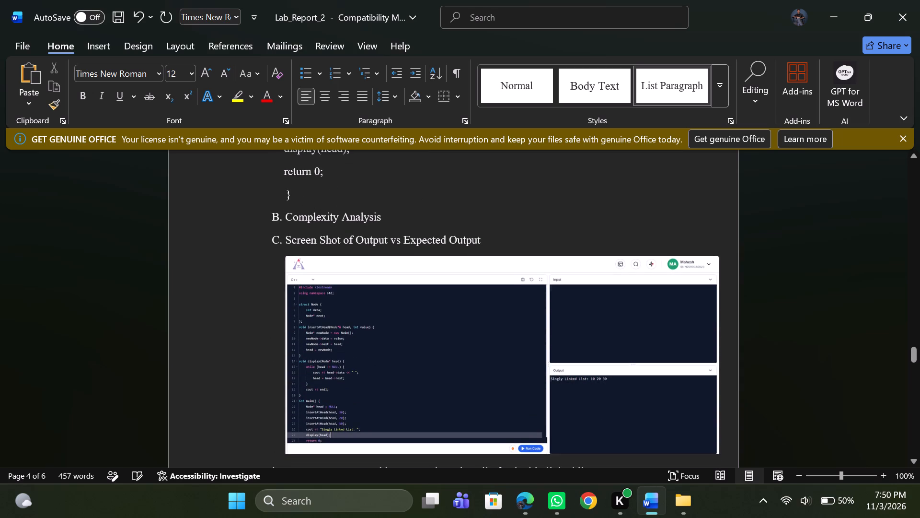
pyautogui.press('Return')
pyautogui.press('BackSpace')
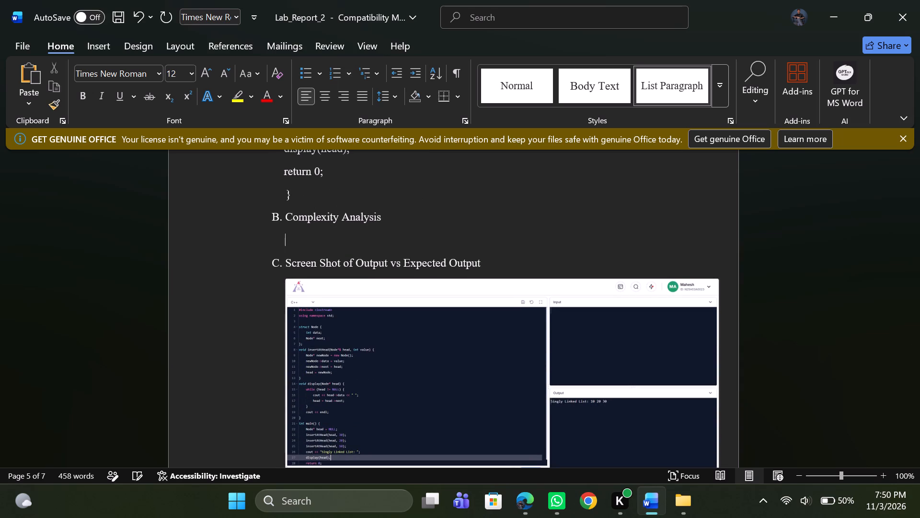
pyautogui.press('Return')
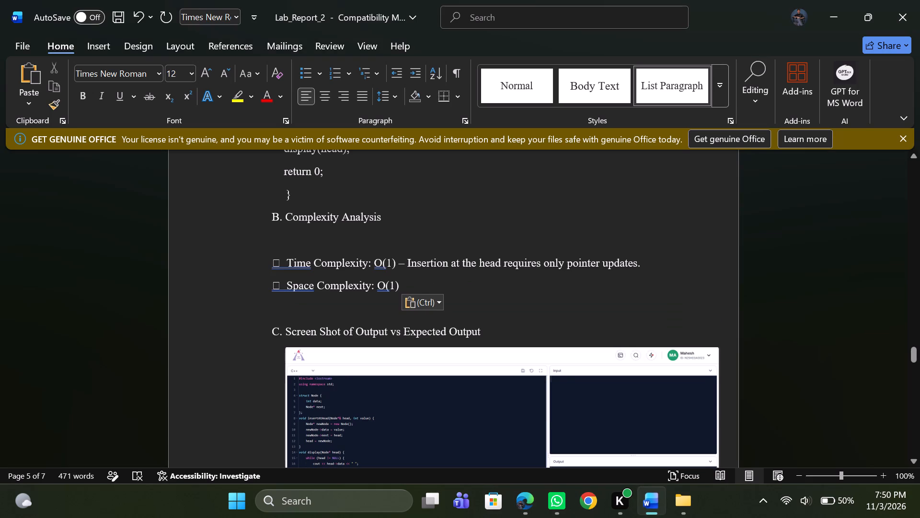
pyautogui.moveTo(399, 262); pyautogui.dragTo(637, 267)
pyautogui.press('BackSpace')
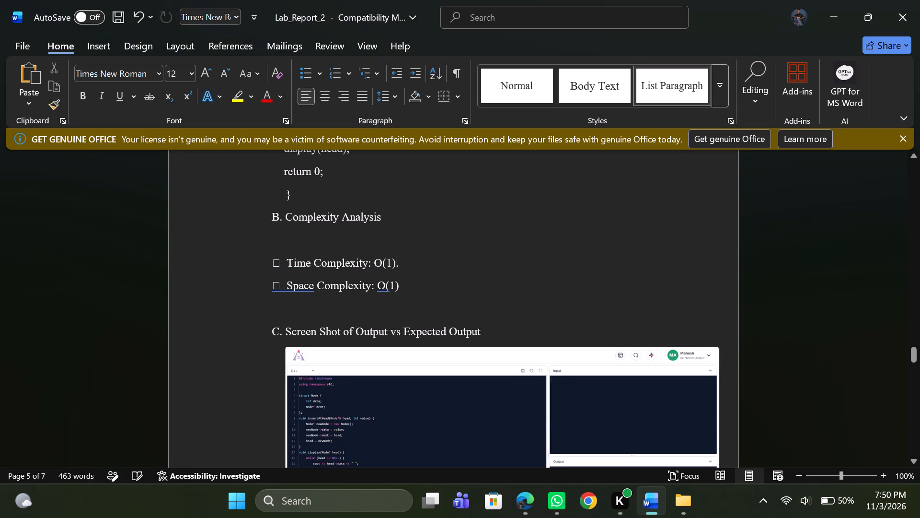
pyautogui.press('Right')
pyautogui.press('BackSpace')
# Replace the stray box symbol before "Time Complexity: O(1)" with a round bullet.
pyautogui.click(288, 264)
pyautogui.press('BackSpace')
pyautogui.press('BackSpace')
pyautogui.press('BackSpace')
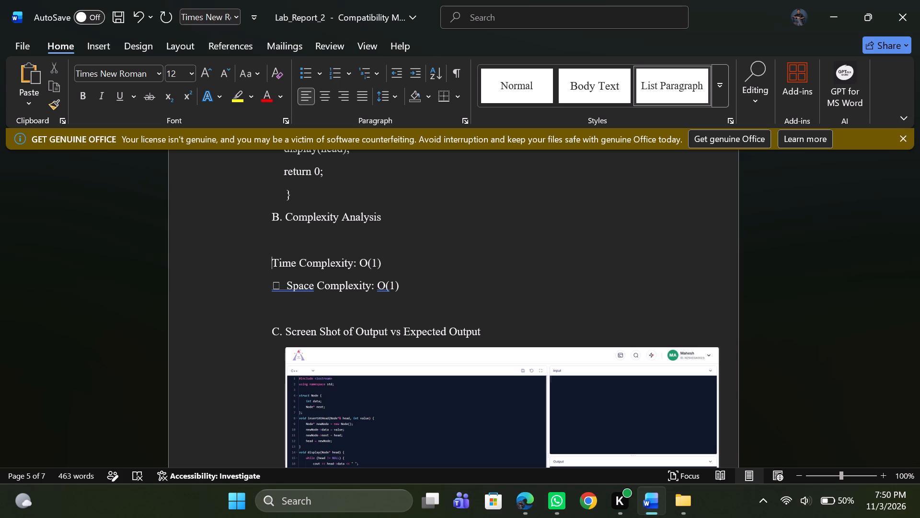
pyautogui.hotkey('shift', '*')
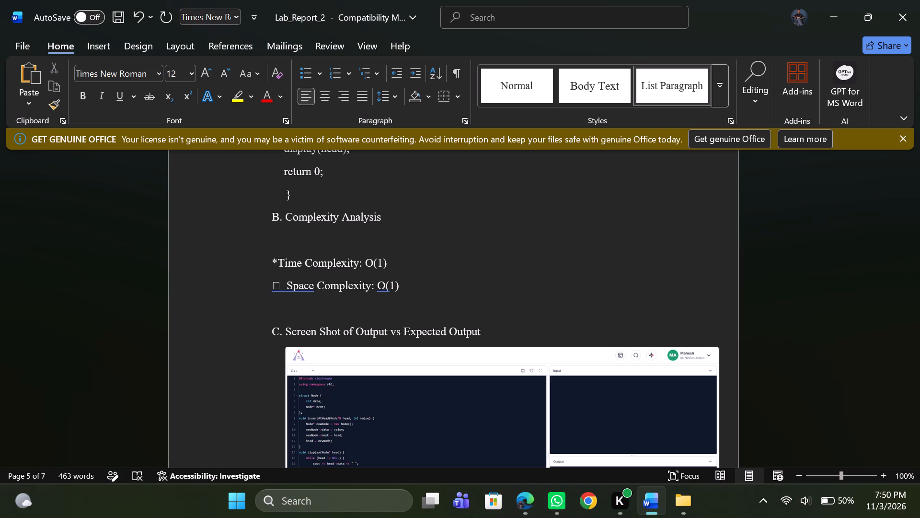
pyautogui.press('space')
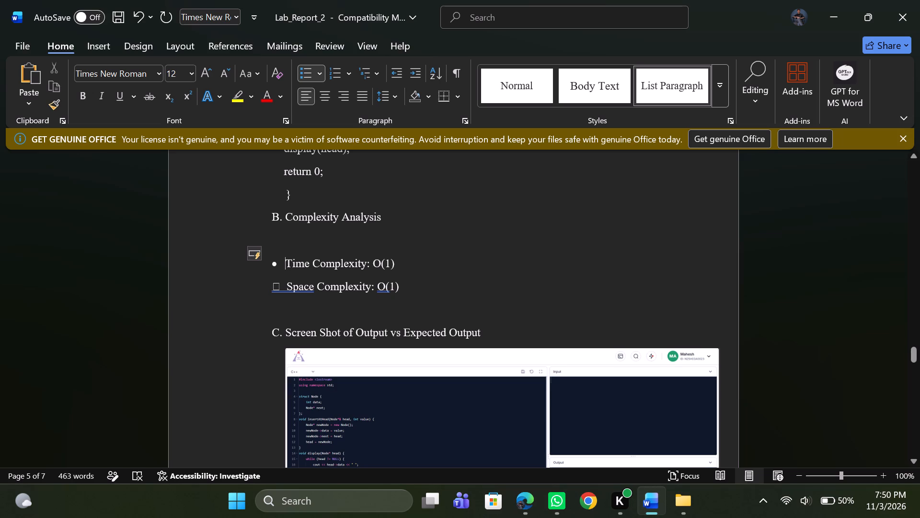
# Remove the stray box symbol and spacing before "Space Complexity: O(1)".
pyautogui.click(286, 290)
pyautogui.press('BackSpace')
pyautogui.press('BackSpace')
pyautogui.press('BackSpace')
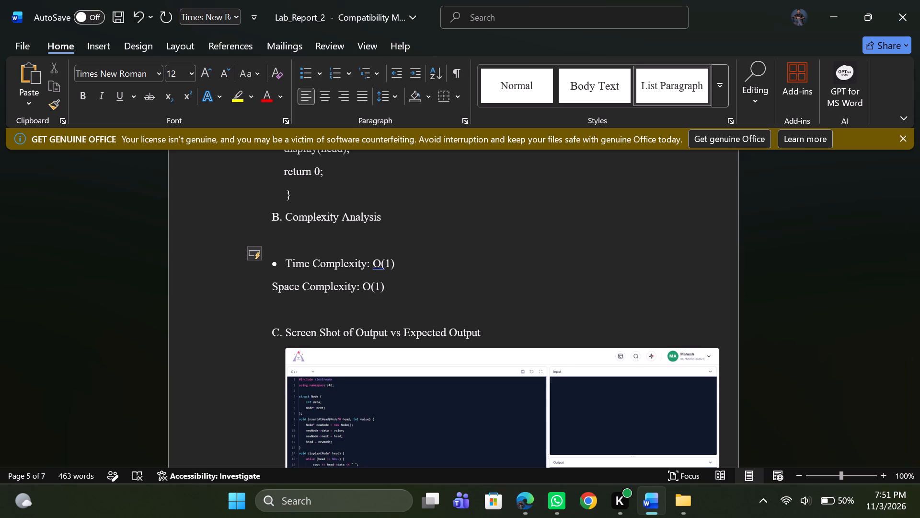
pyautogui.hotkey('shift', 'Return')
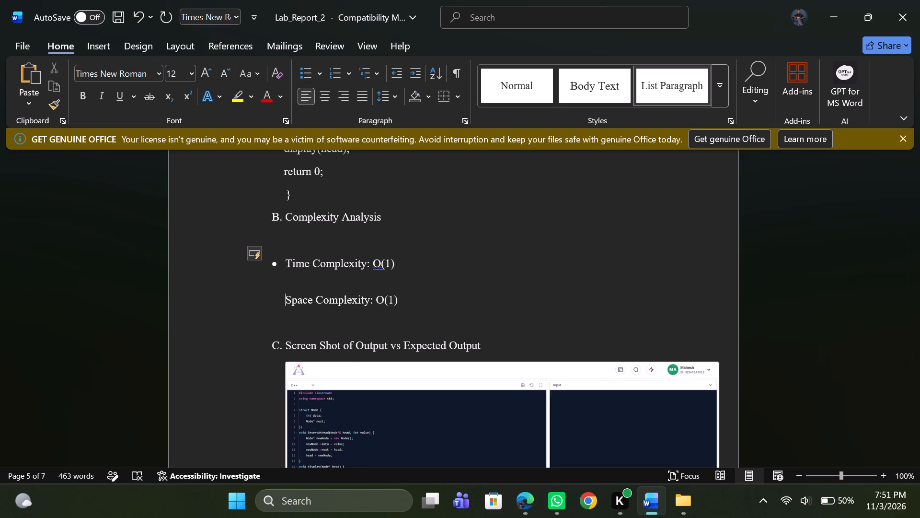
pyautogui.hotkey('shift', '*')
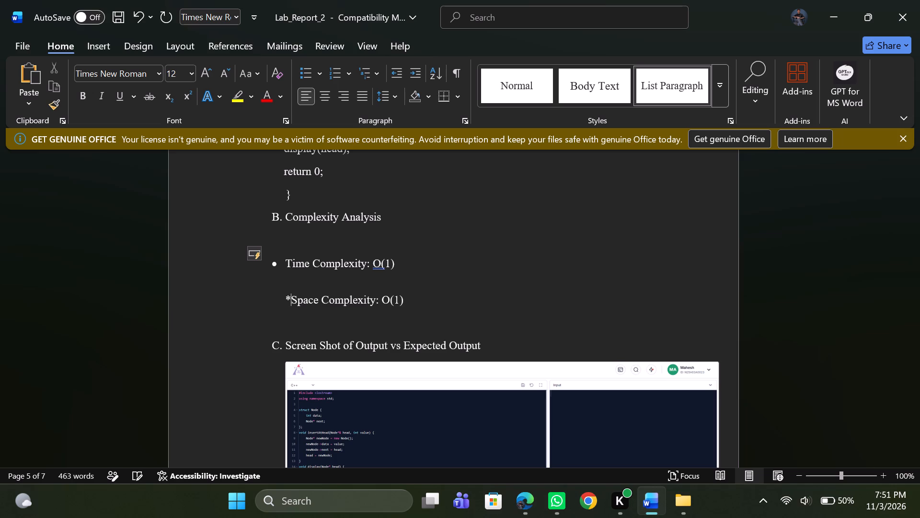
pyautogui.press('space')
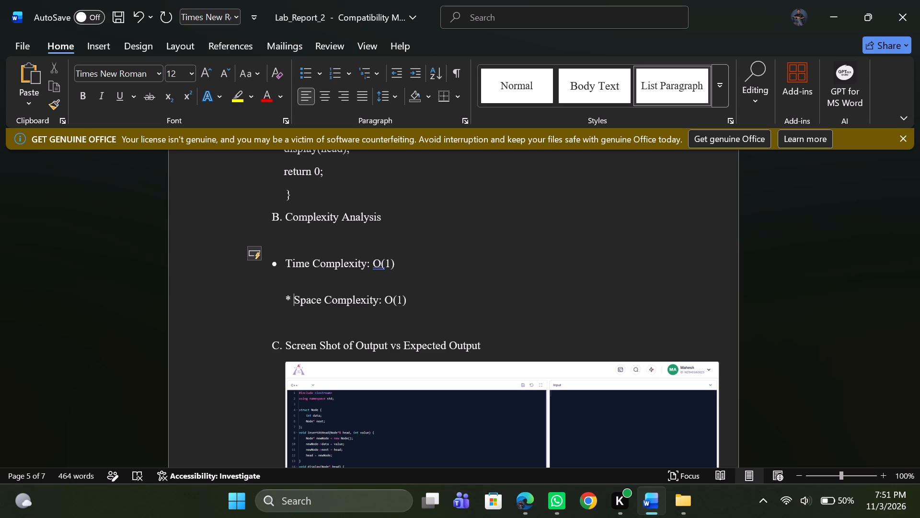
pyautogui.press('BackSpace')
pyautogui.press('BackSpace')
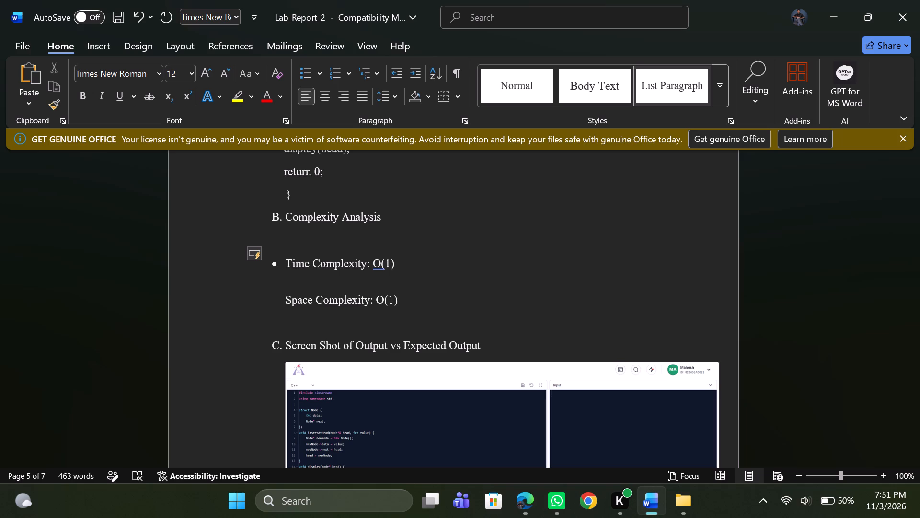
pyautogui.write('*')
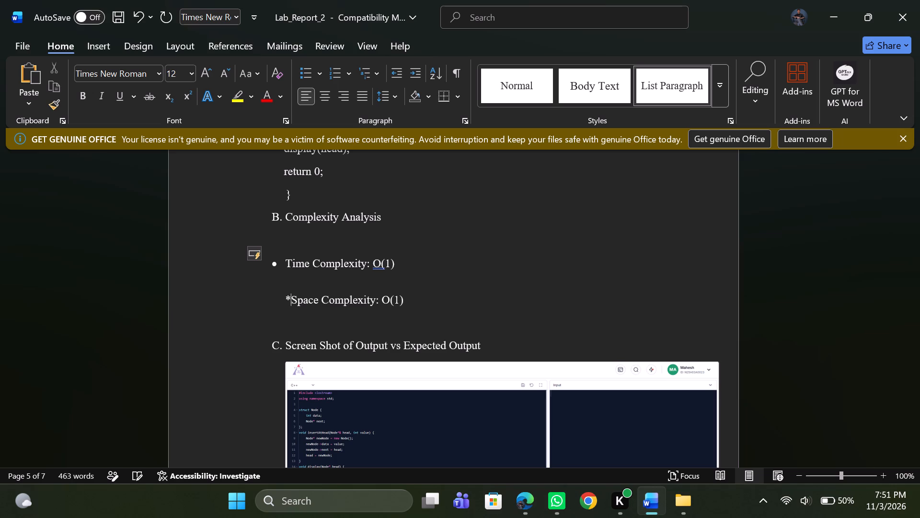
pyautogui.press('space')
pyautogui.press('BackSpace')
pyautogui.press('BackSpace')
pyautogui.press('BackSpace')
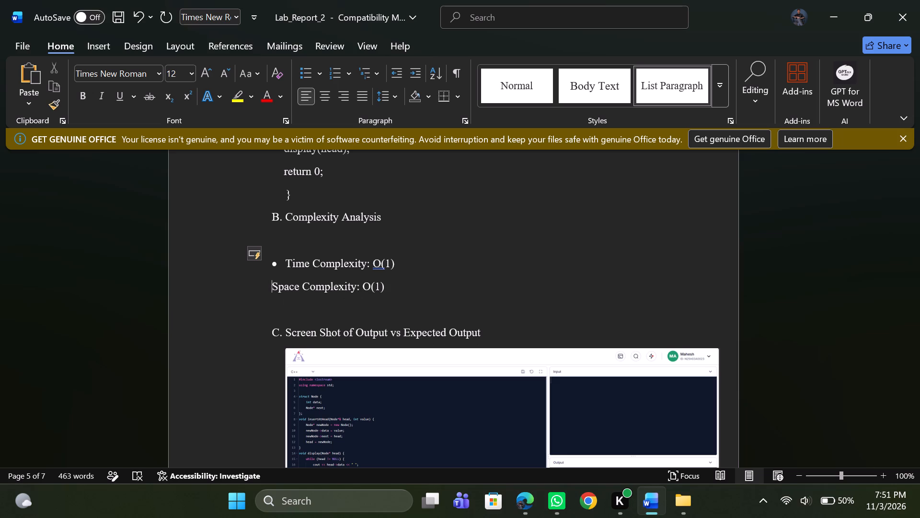
# Turn the "Space Complexity: O(1)" line into a round bullet item.
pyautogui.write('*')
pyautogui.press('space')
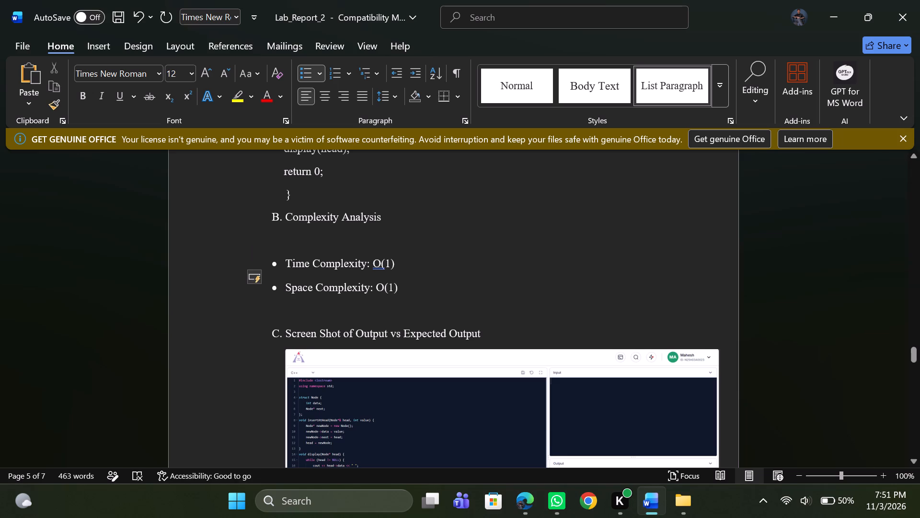
# Remove the empty line between the 2.2 B. Complexity Analysis heading and the time complexity line, keeping that line as a round bullet.
pyautogui.click(271, 259)
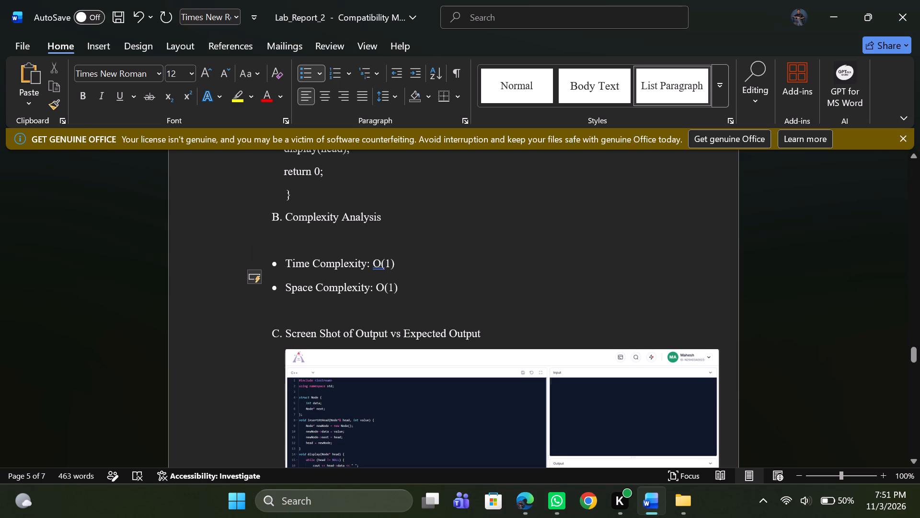
pyautogui.press('BackSpace')
pyautogui.press('BackSpace')
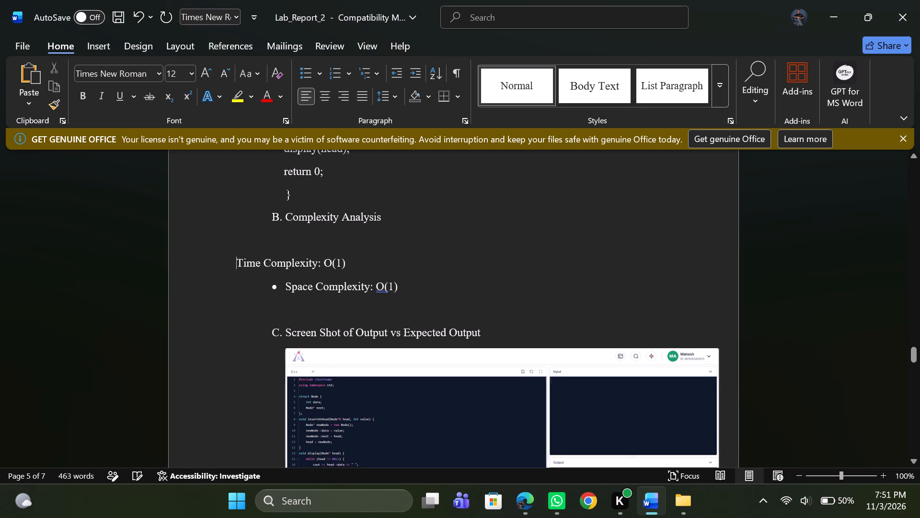
pyautogui.press('BackSpace')
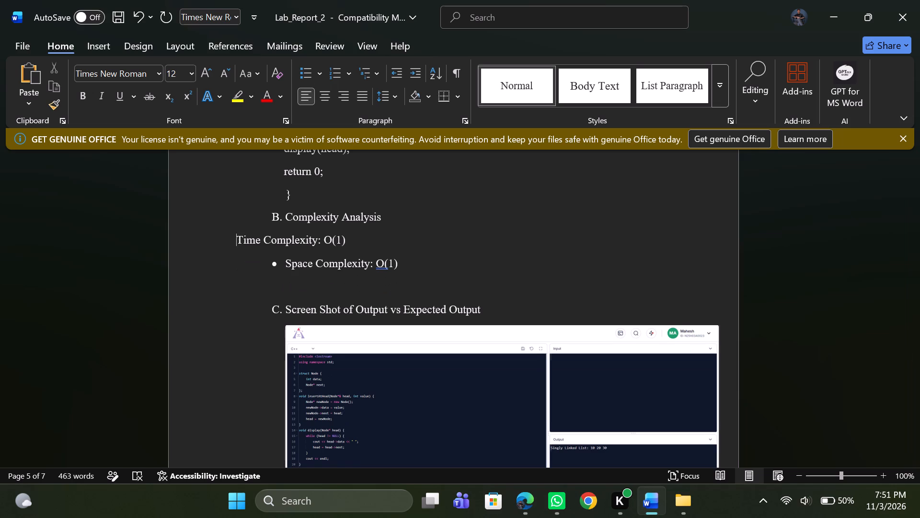
pyautogui.press('BackSpace')
pyautogui.press('Return')
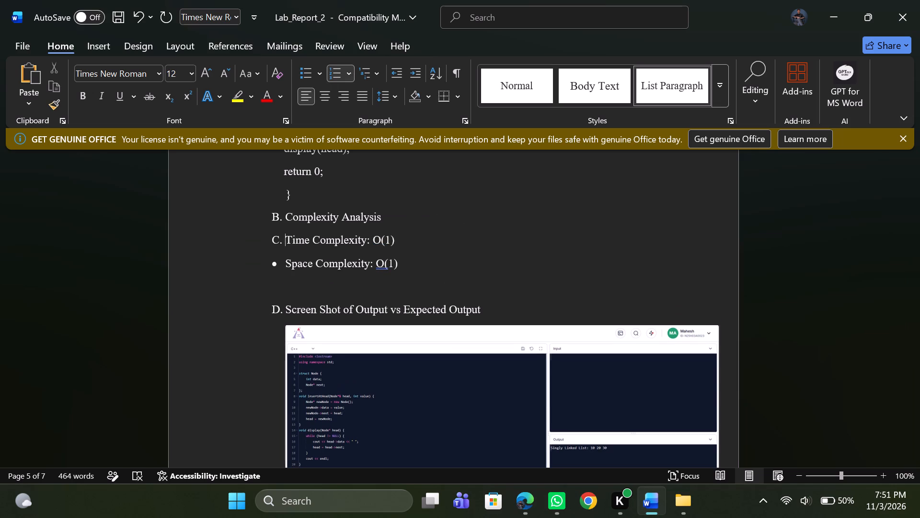
pyautogui.press('BackSpace')
pyautogui.press('BackSpace')
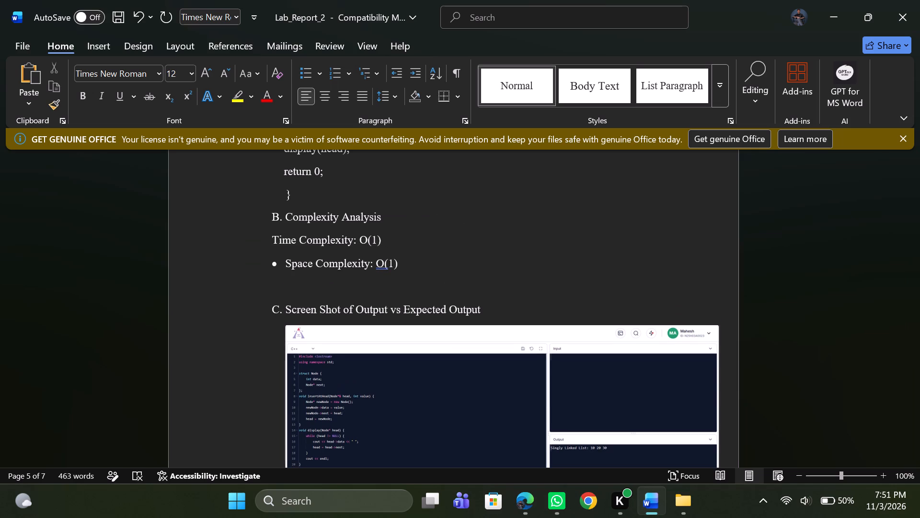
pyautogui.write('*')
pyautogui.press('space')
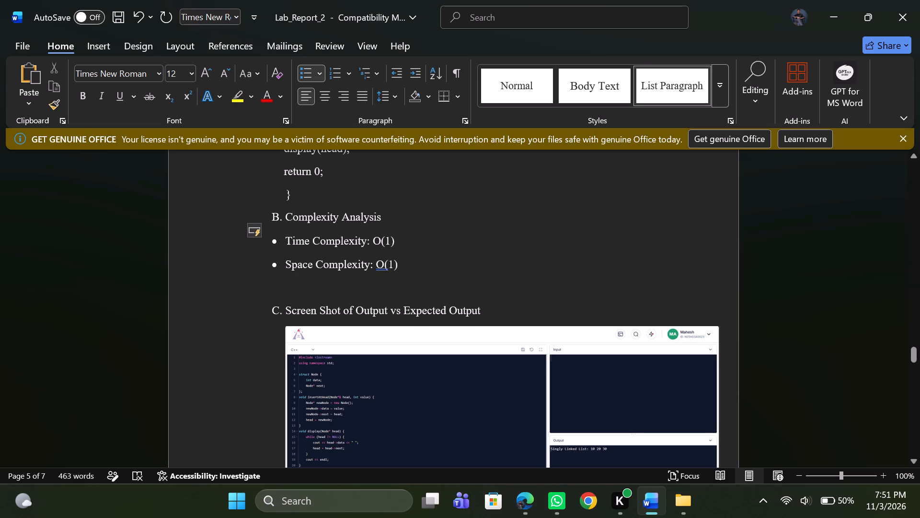
# Review the completed 2.2 section and find the 2.3 experiment on adding a node at the tail of a doubly linked list.
pyautogui.scroll(-1, 427, 302)
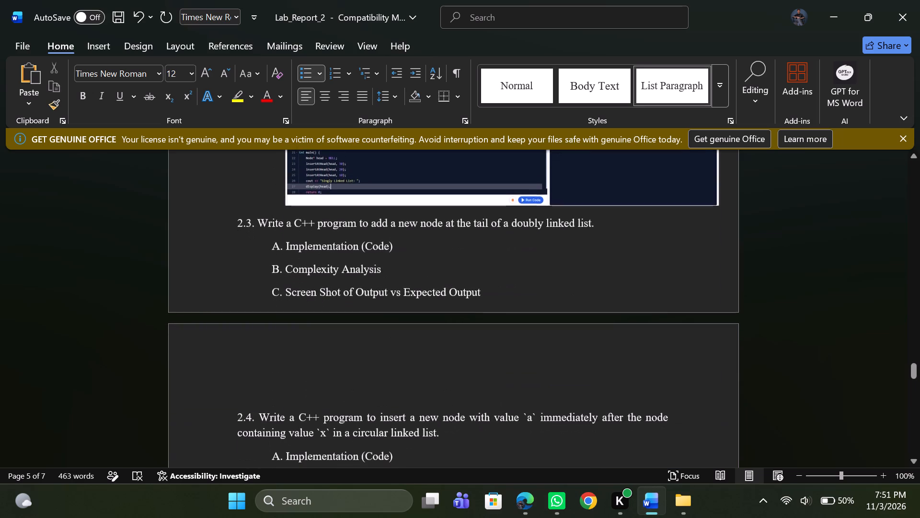
pyautogui.scroll(-1, 427, 302)
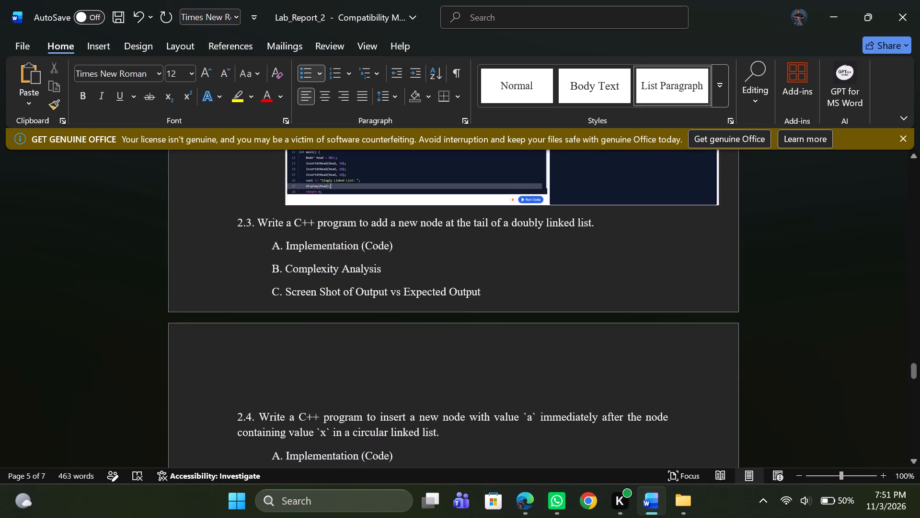
pyautogui.scroll(3, 555, 357)
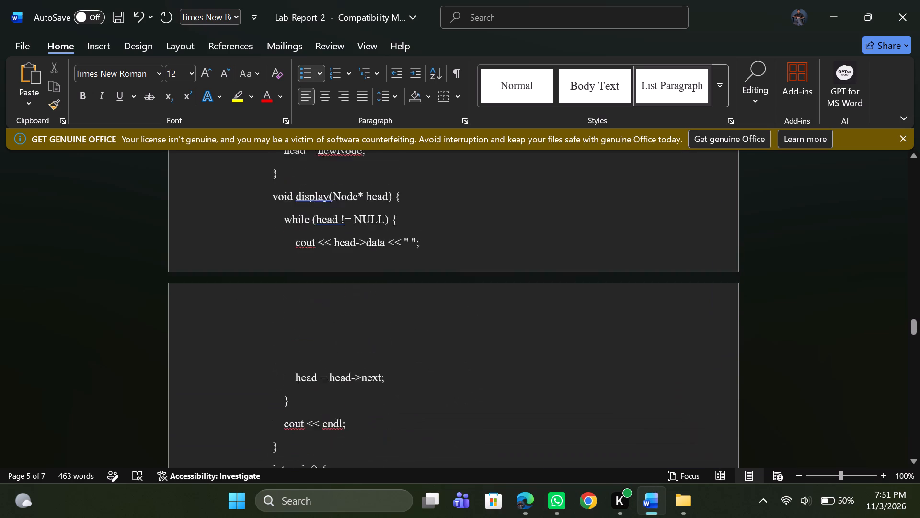
pyautogui.scroll(-4, 555, 357)
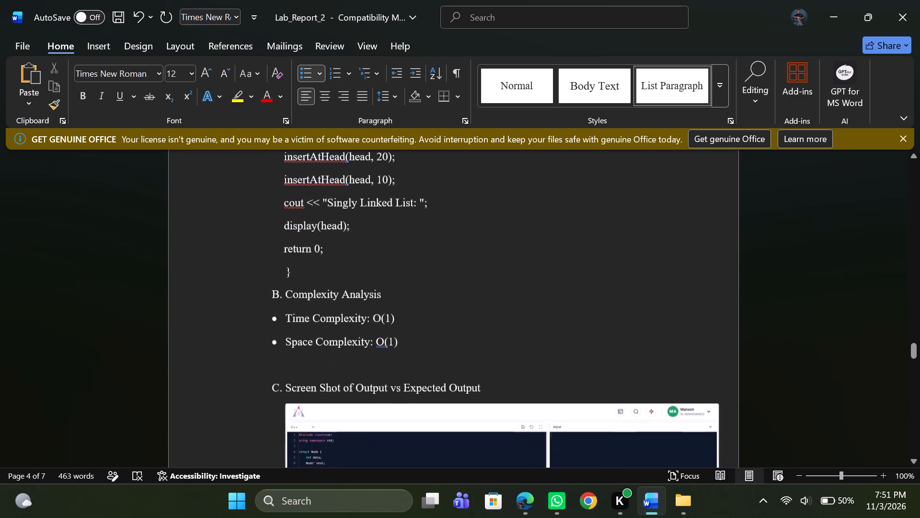
pyautogui.scroll(-3, 555, 357)
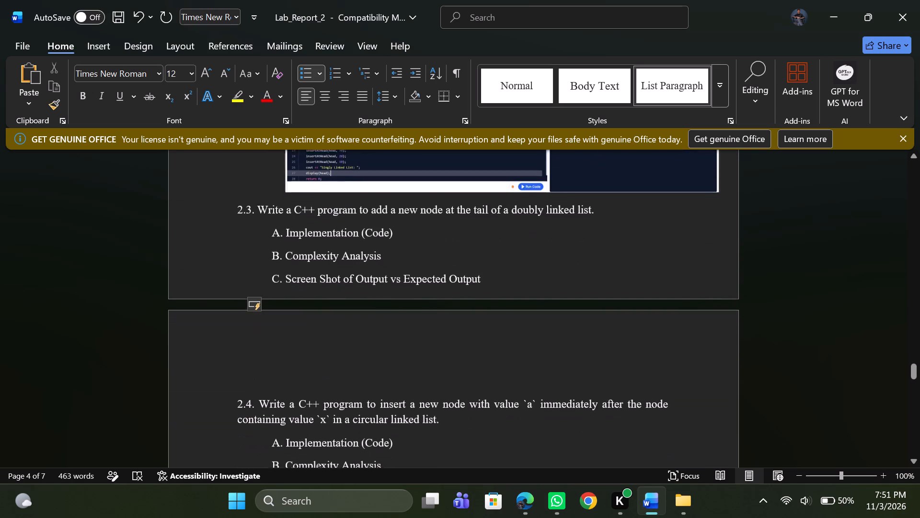
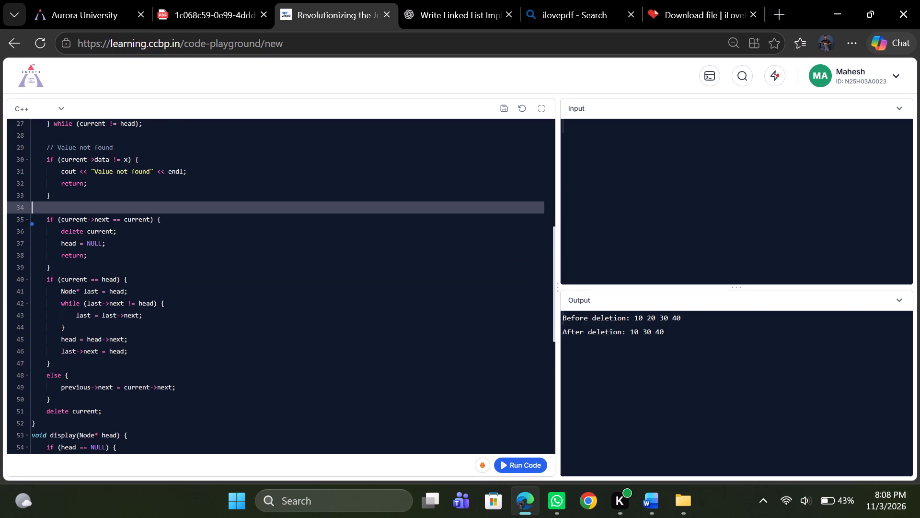
pyautogui.press('BackSpace')
# Delete the "// Value not found" comment together with its line and the blank line above it.
pyautogui.scroll(2, 138, 218)
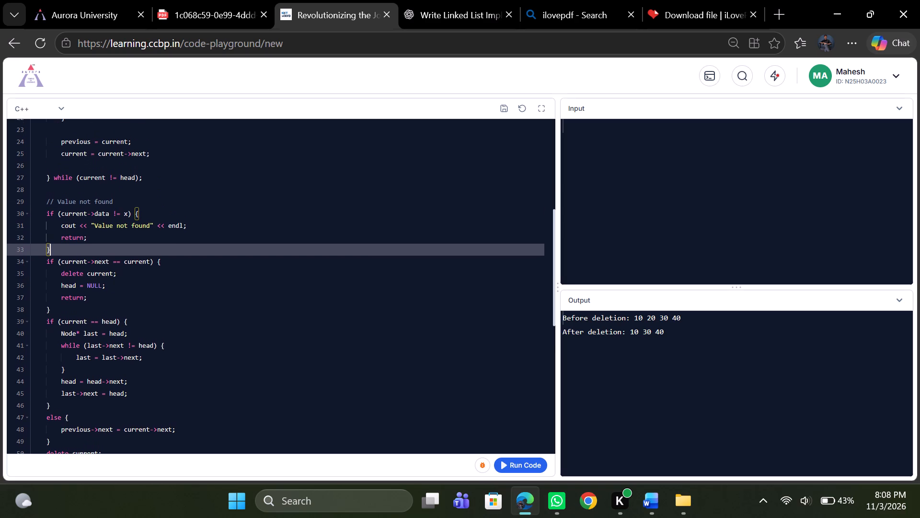
pyautogui.moveTo(124, 205); pyautogui.dragTo(23, 190)
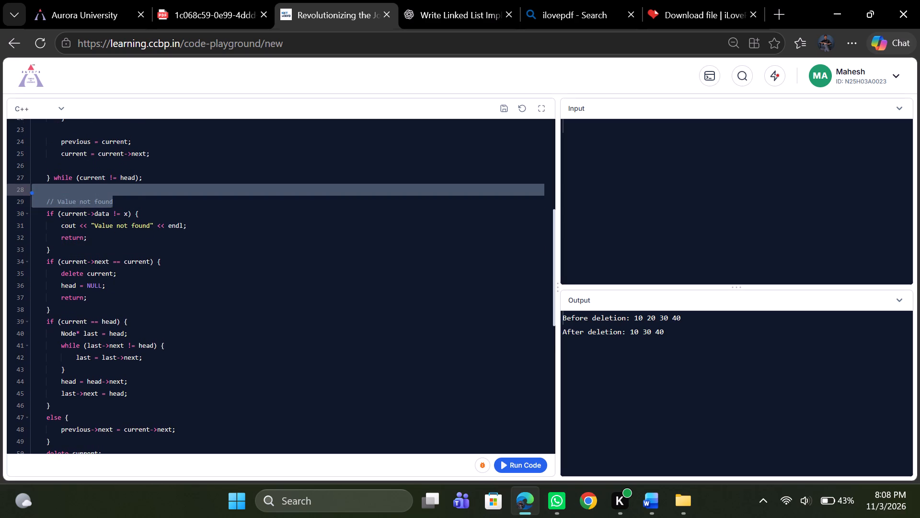
pyautogui.press('BackSpace')
pyautogui.press('BackSpace')
# Delete the two blank lines inside the do-while search loop of deleteNode().
pyautogui.press('Up')
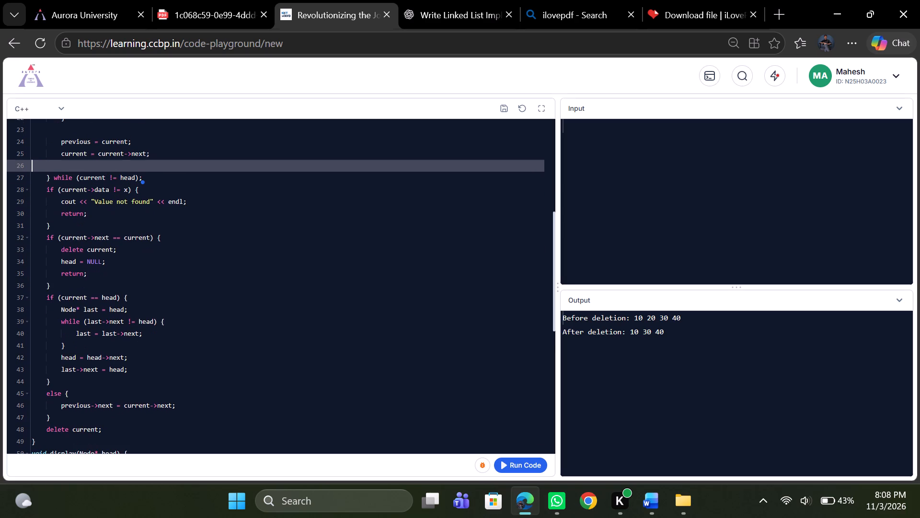
pyautogui.press('BackSpace')
pyautogui.press('Up')
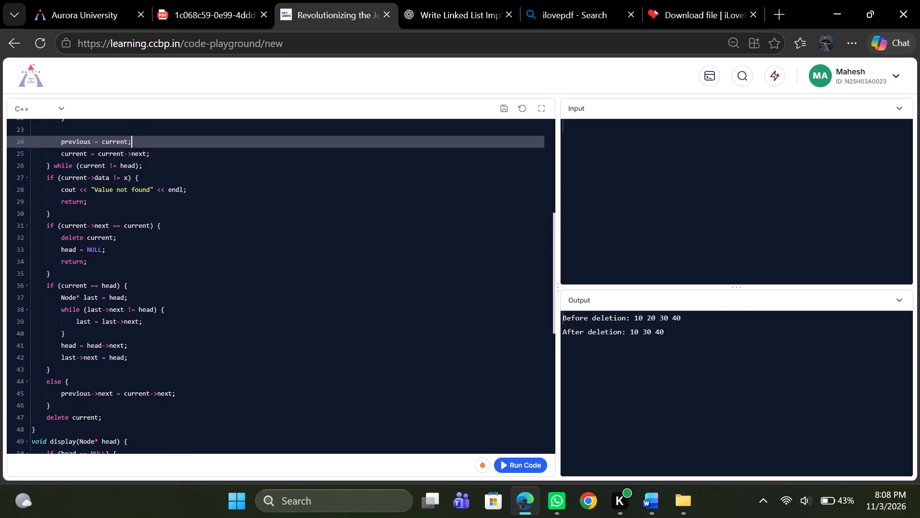
pyautogui.press('Up')
pyautogui.press('BackSpace')
# Delete the "// Search for the node" comment together with its line and the blank line above it.
pyautogui.scroll(4, 23, 190)
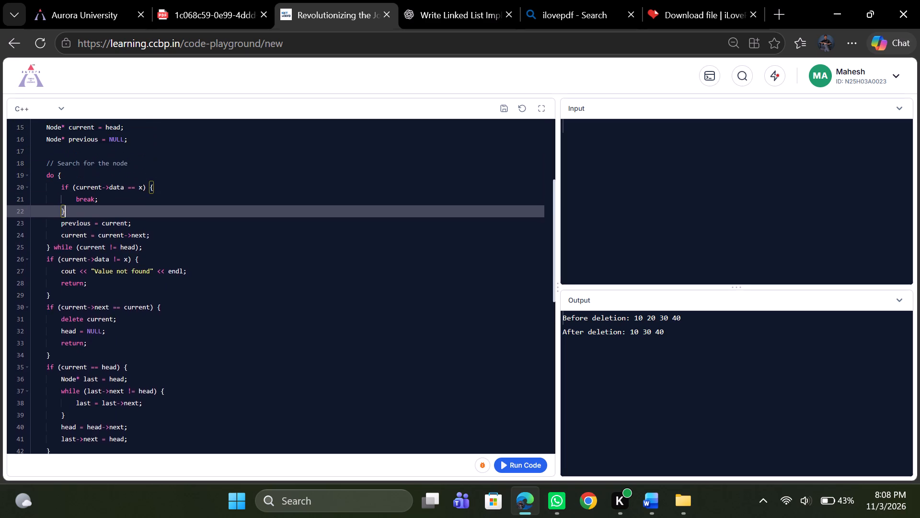
pyautogui.scroll(2, 23, 190)
pyautogui.moveTo(147, 229); pyautogui.dragTo(29, 221)
pyautogui.press('BackSpace')
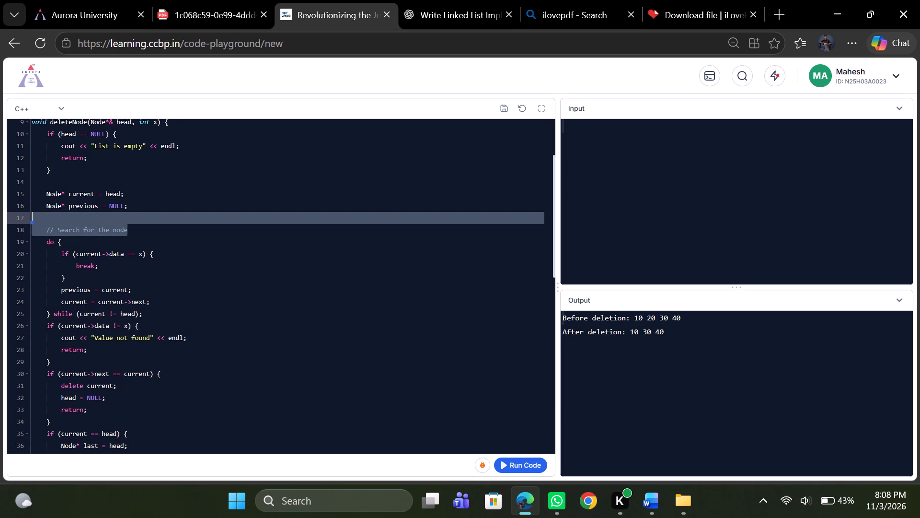
pyautogui.press('BackSpace')
# Delete the blank line above "Node* current = head;" and the one above the deleteNode() function.
pyautogui.press('Up')
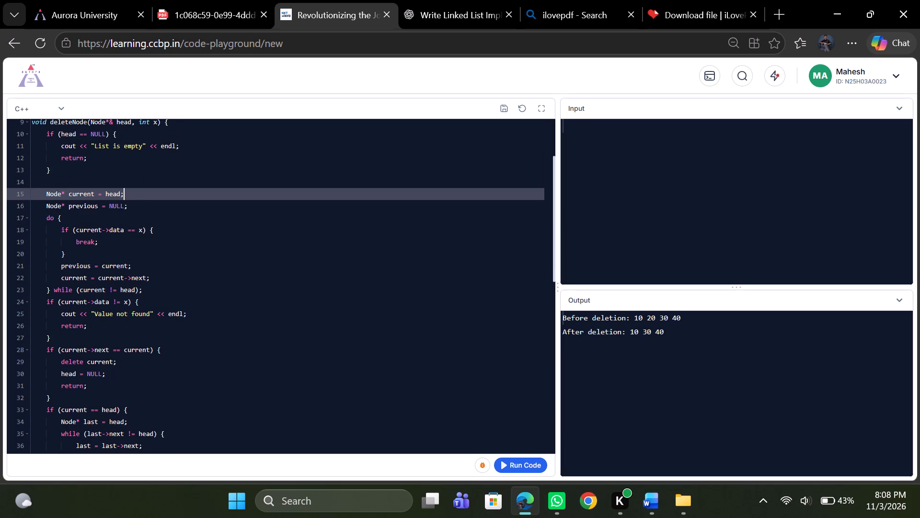
pyautogui.press('Up')
pyautogui.press('BackSpace')
pyautogui.scroll(2, 29, 221)
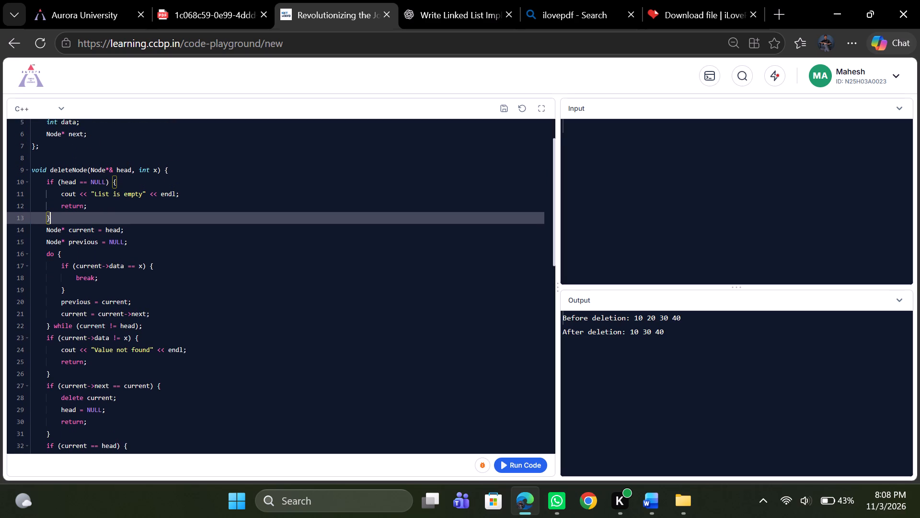
pyautogui.click(49, 157)
pyautogui.press('BackSpace')
# Copy the whole circular linked list deletion program from the code playground.
pyautogui.scroll(-7, 49, 157)
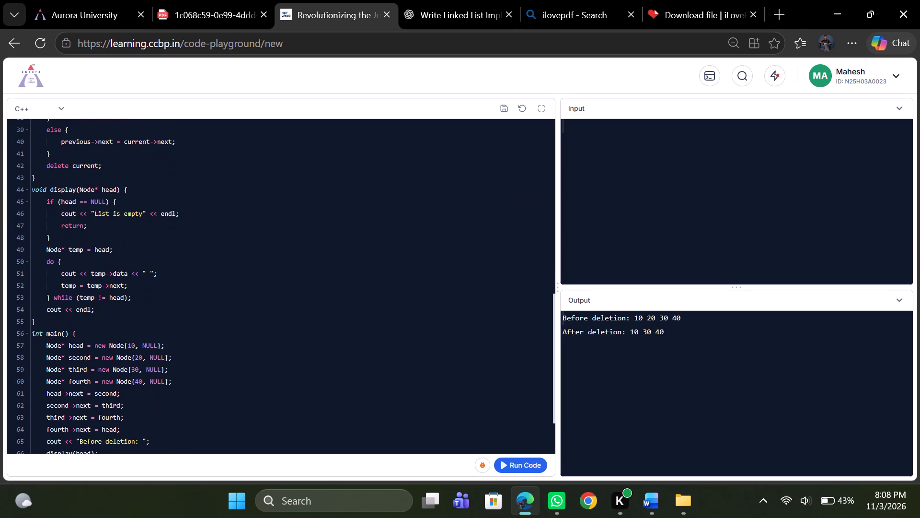
pyautogui.scroll(-6, 99, 259)
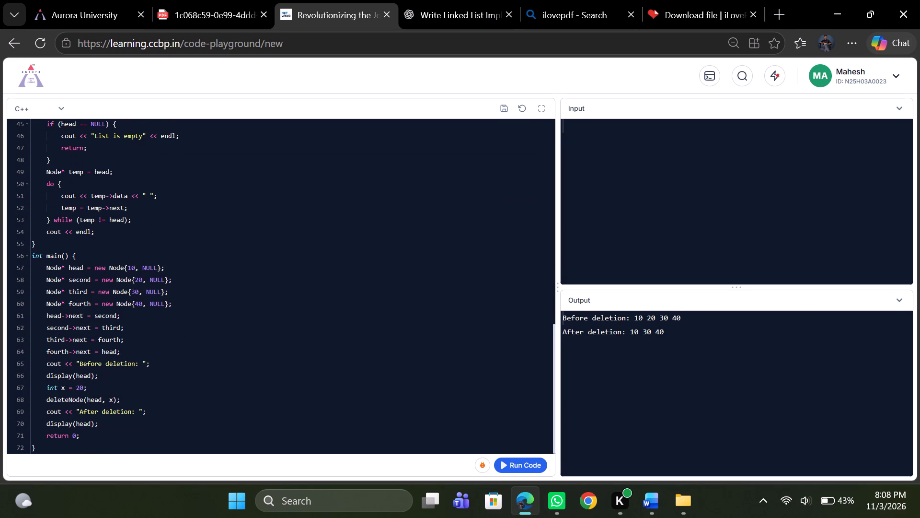
pyautogui.moveTo(57, 446); pyautogui.dragTo(0, 42)
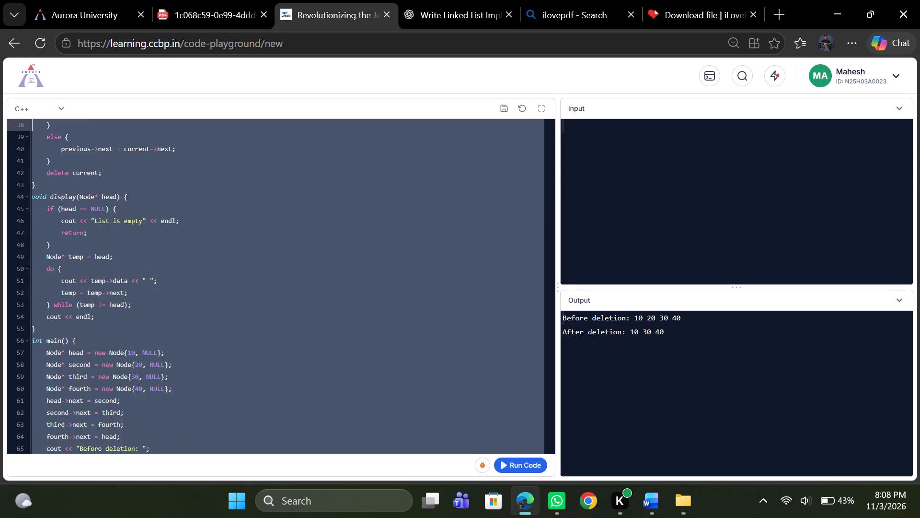
pyautogui.moveTo(0, 42); pyautogui.dragTo(0, 23)
pyautogui.hotkey('ctrl', 'c')
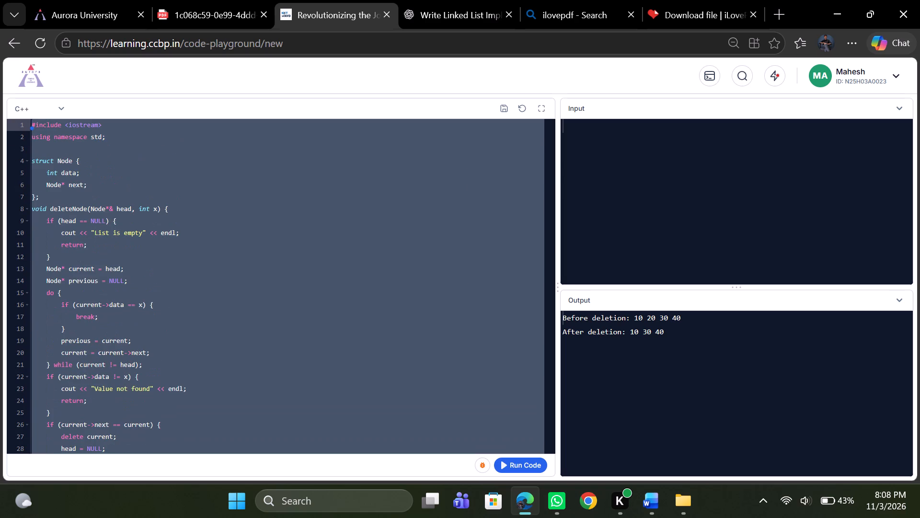
# Switch to the Word report and add an unnumbered empty line below sub-heading C of question 2.7.
pyautogui.click(648, 500)
pyautogui.click(517, 282)
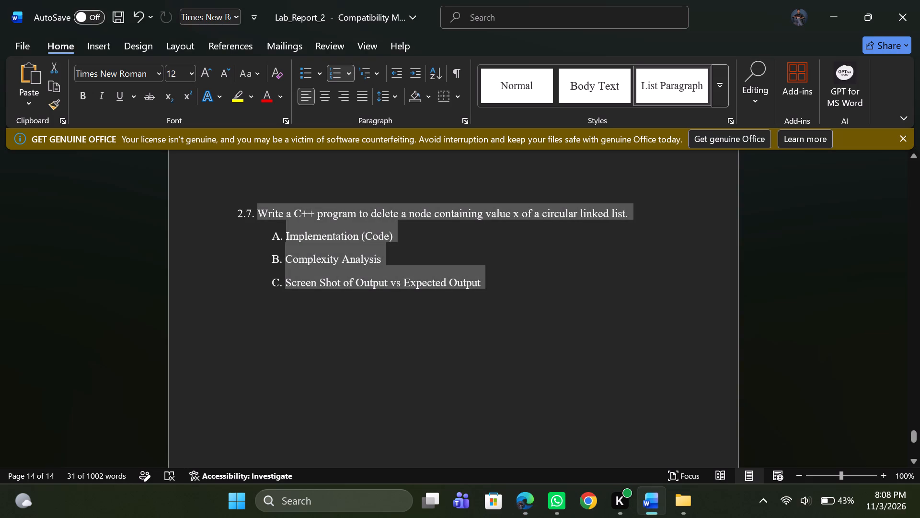
pyautogui.press('Return')
pyautogui.press('BackSpace')
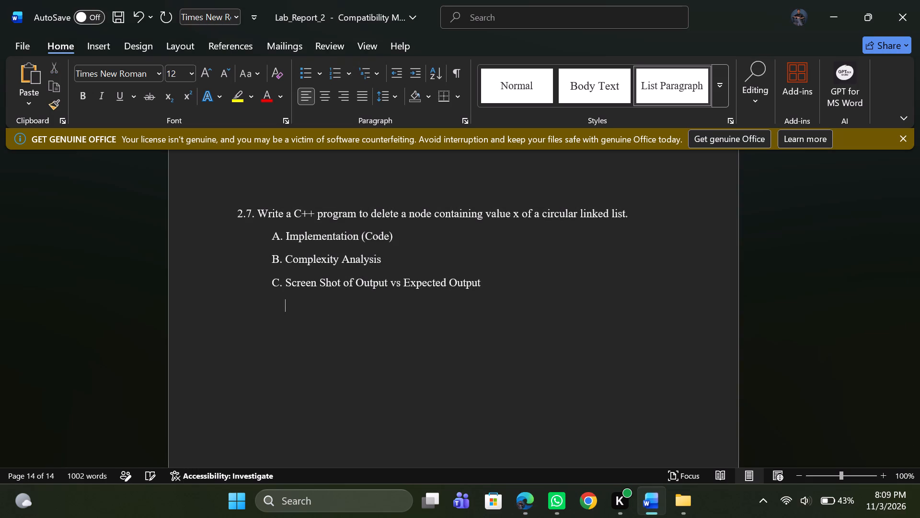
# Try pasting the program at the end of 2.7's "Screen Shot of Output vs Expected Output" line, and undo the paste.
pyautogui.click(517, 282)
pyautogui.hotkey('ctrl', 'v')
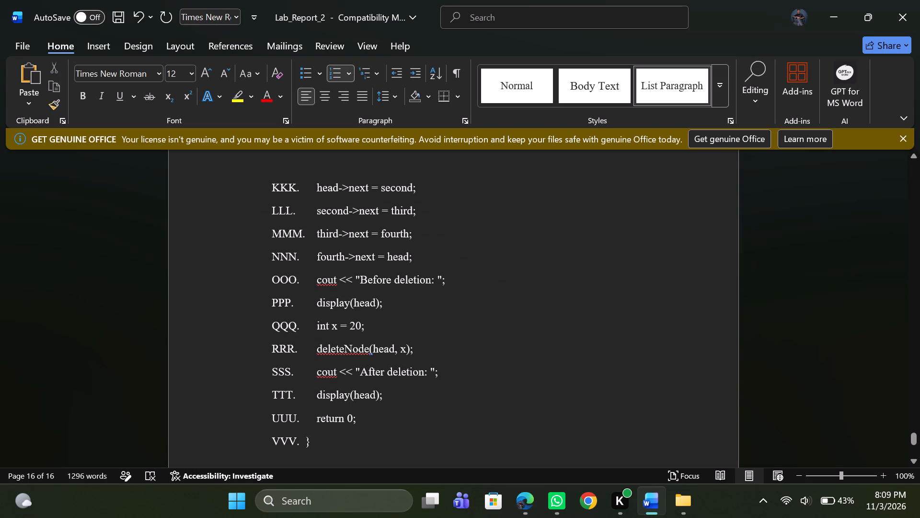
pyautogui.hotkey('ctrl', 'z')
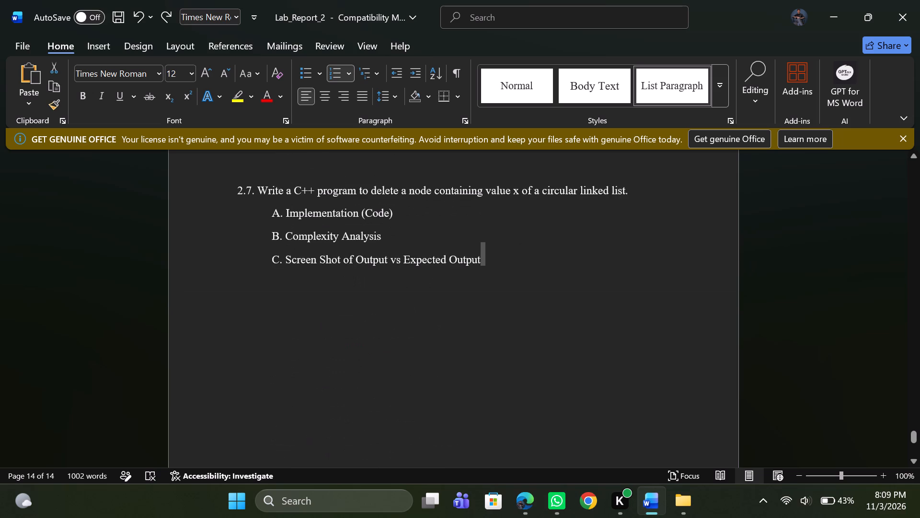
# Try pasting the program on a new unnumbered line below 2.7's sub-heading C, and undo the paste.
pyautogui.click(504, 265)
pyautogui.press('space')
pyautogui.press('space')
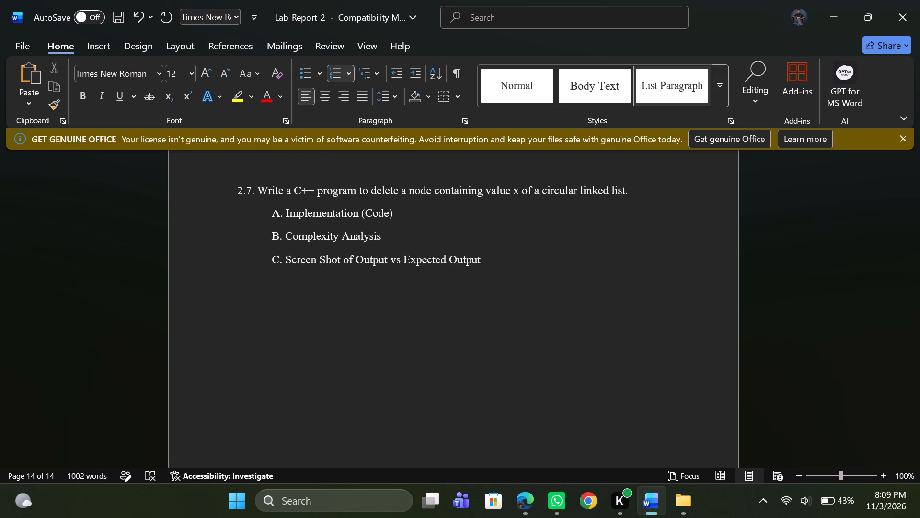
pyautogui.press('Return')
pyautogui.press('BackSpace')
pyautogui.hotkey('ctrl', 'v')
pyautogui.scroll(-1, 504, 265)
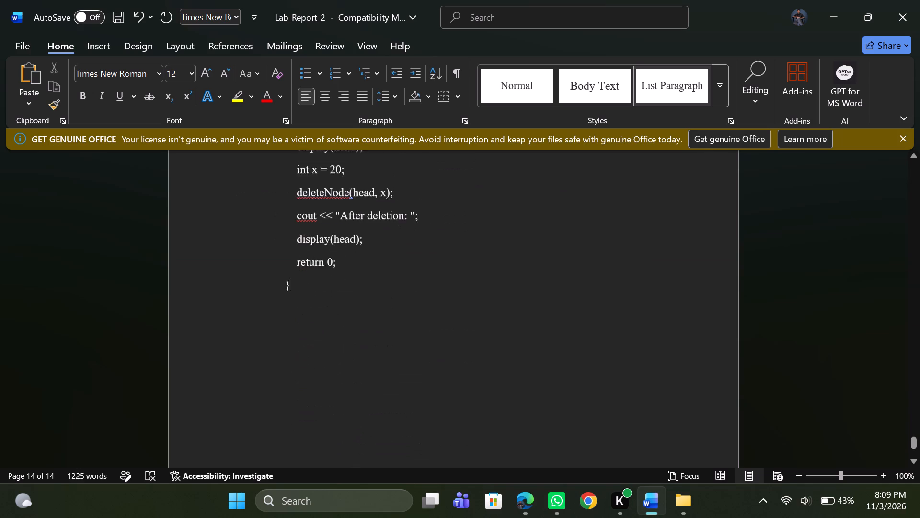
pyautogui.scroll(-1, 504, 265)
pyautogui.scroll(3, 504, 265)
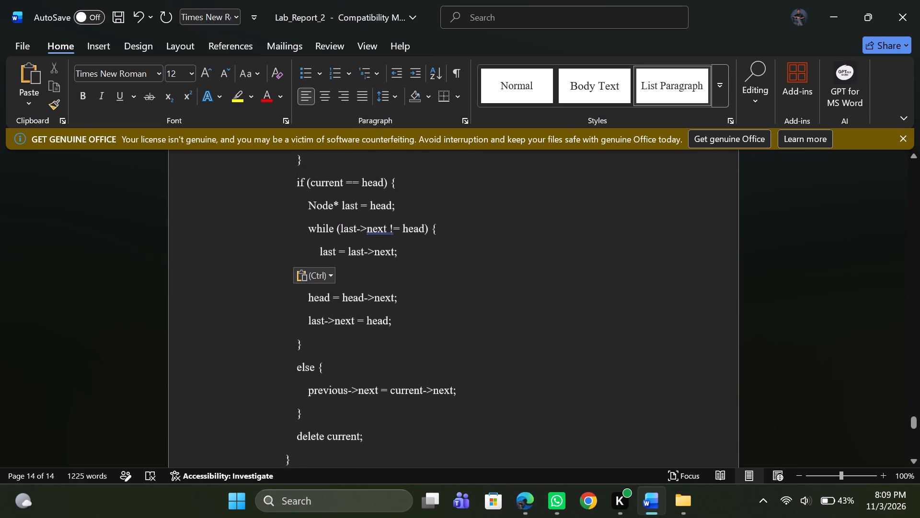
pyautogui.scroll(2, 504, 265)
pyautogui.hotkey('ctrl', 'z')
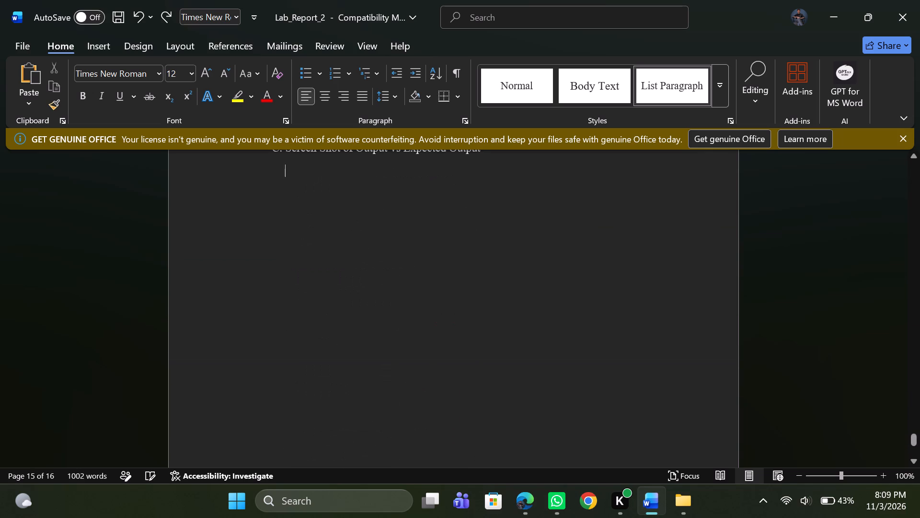
# Remove "(Code)" from 2.7's sub-heading A so it reads "Implementation", and add an unnumbered empty line below it.
pyautogui.scroll(2, 504, 265)
pyautogui.click(423, 317)
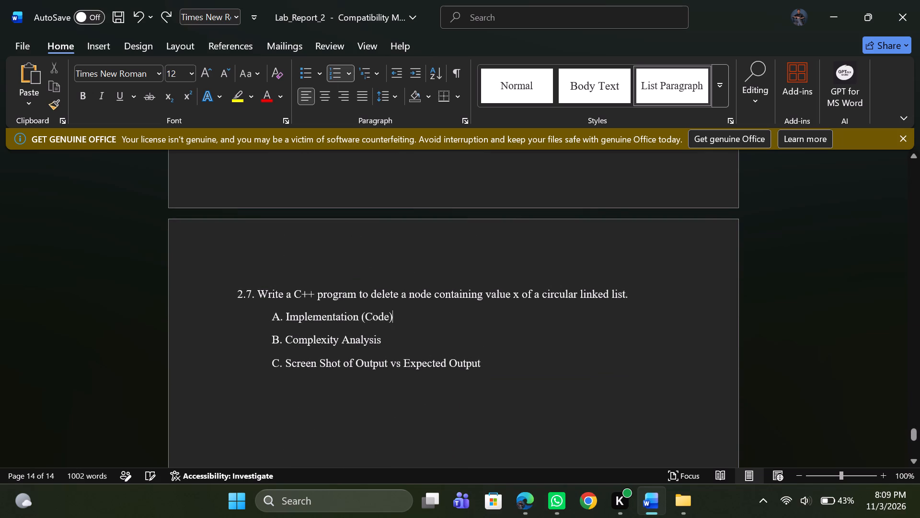
pyautogui.press('BackSpace')
pyautogui.press('BackSpace')
pyautogui.press('BackSpace')
pyautogui.press('BackSpace')
pyautogui.press('BackSpace')
pyautogui.press('BackSpace')
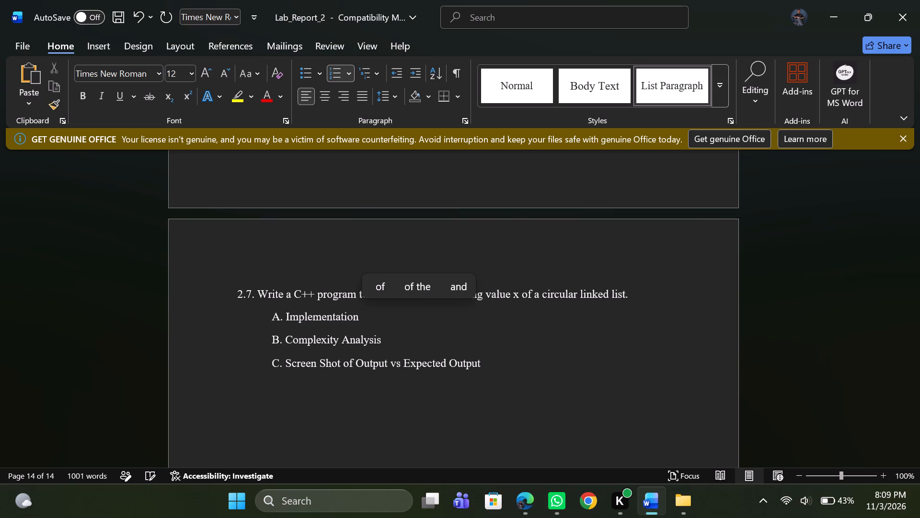
pyautogui.press('Return')
pyautogui.press('BackSpace')
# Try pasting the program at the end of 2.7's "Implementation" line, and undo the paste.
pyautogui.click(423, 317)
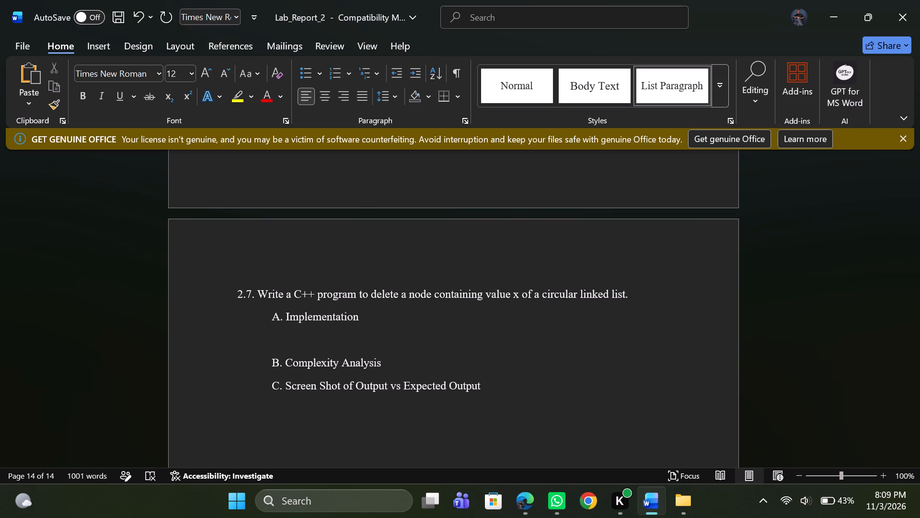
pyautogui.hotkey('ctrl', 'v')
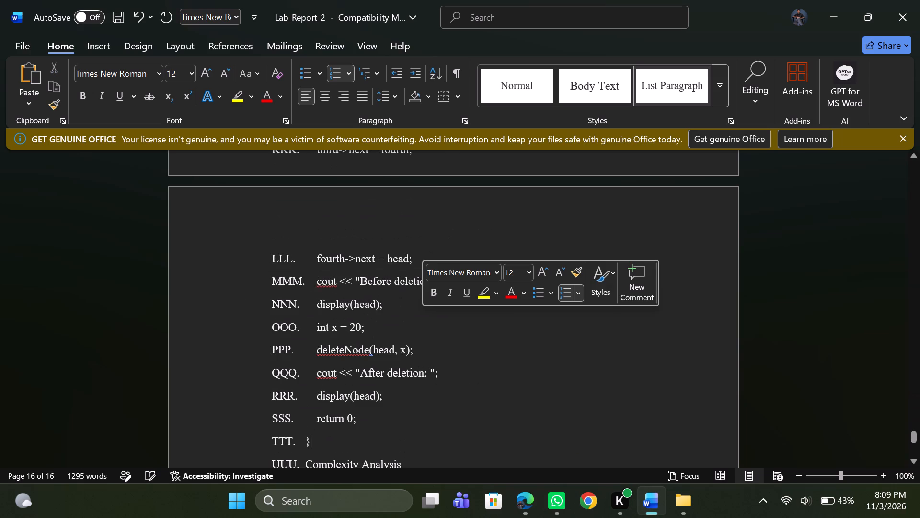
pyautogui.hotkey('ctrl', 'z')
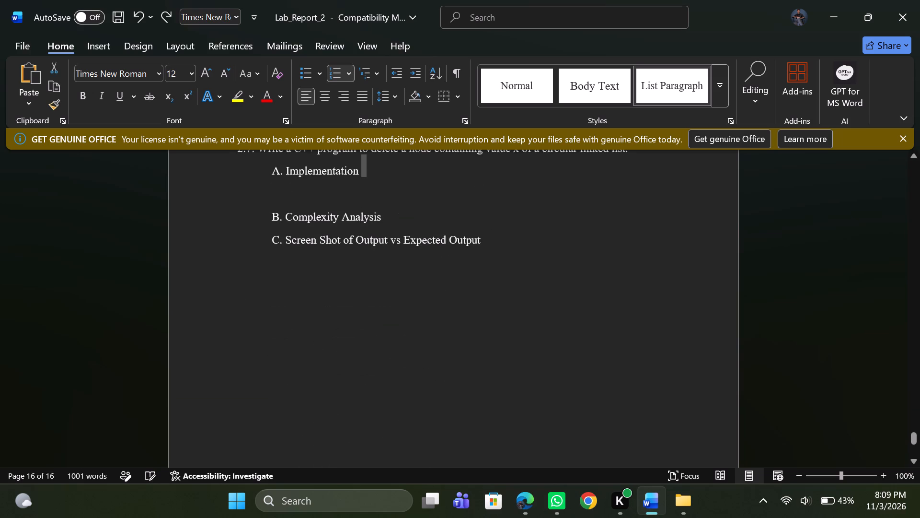
# Paste the circular linked list deletion program on the empty line below 2.7's sub-heading A.
pyautogui.click(398, 180)
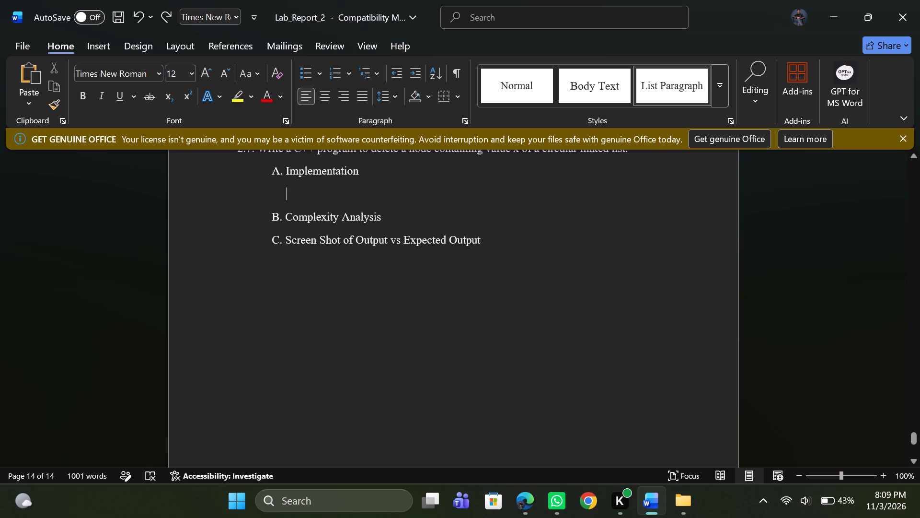
pyautogui.hotkey('ctrl', 'v')
pyautogui.scroll(-1, 398, 180)
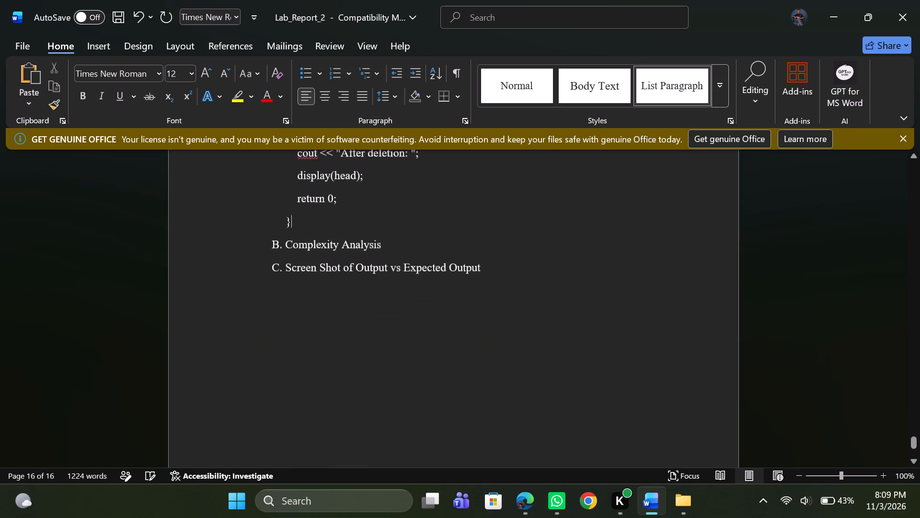
pyautogui.scroll(-1, 398, 180)
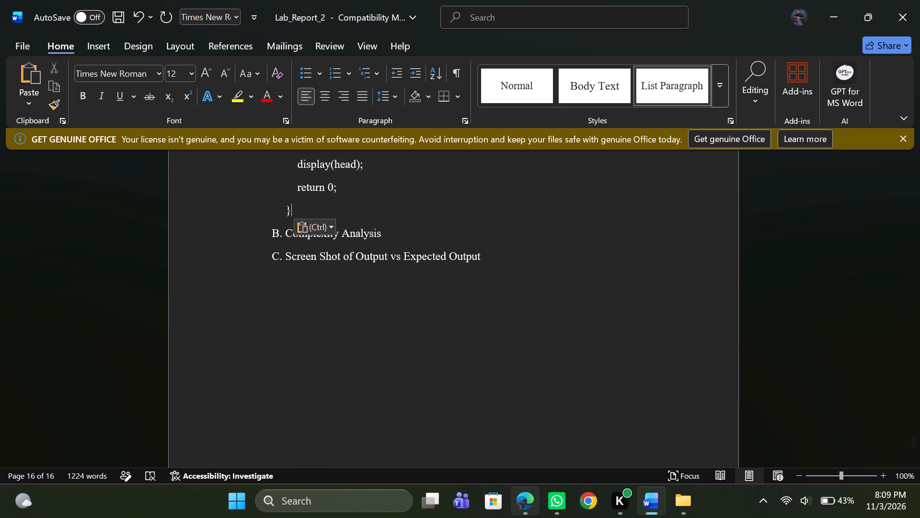
# Switch to the code playground in the browser and capture a screenshot of the whole page area with code, input and output.
pyautogui.click(521, 517)
pyautogui.click(432, 276)
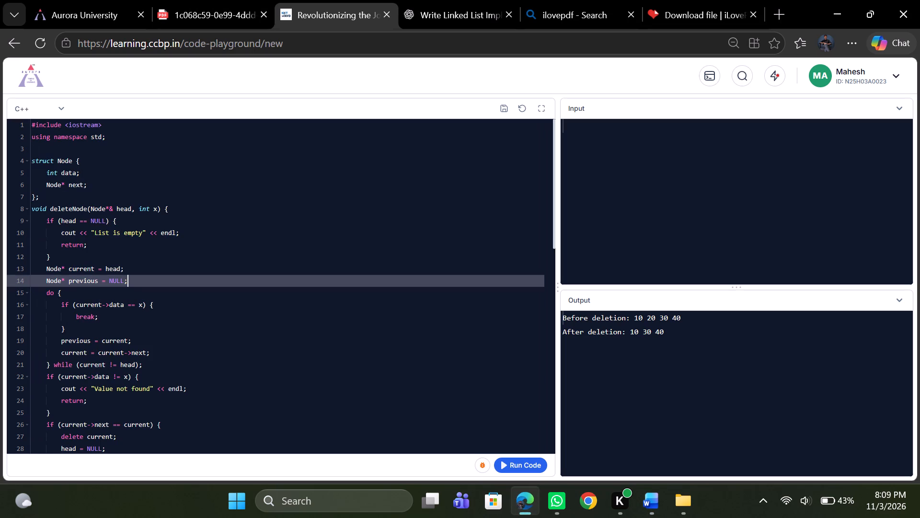
pyautogui.press('Print')
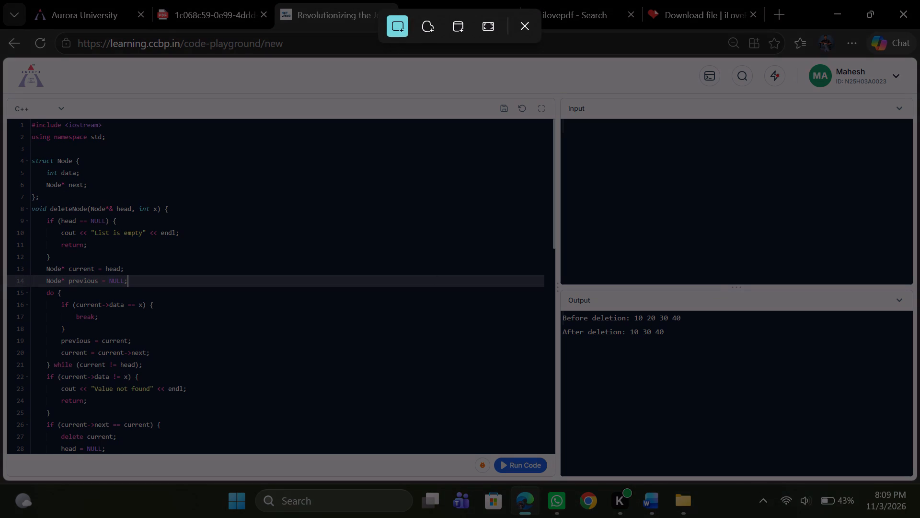
pyautogui.moveTo(2, 59); pyautogui.dragTo(740, 448)
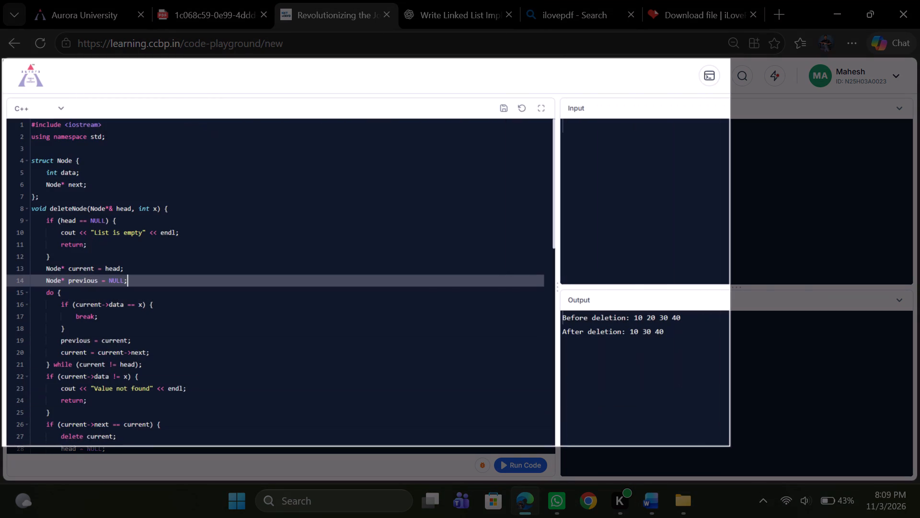
pyautogui.moveTo(740, 448); pyautogui.dragTo(915, 478)
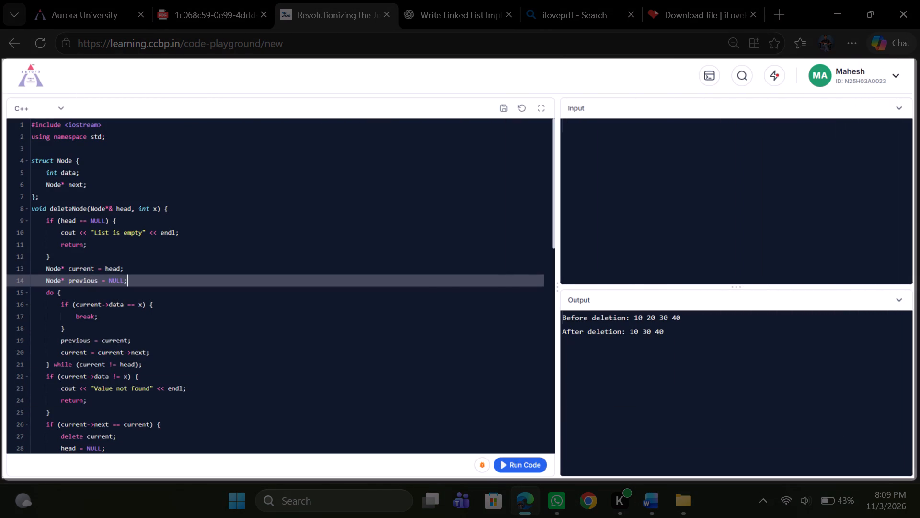
pyautogui.moveTo(915, 478); pyautogui.dragTo(915, 478)
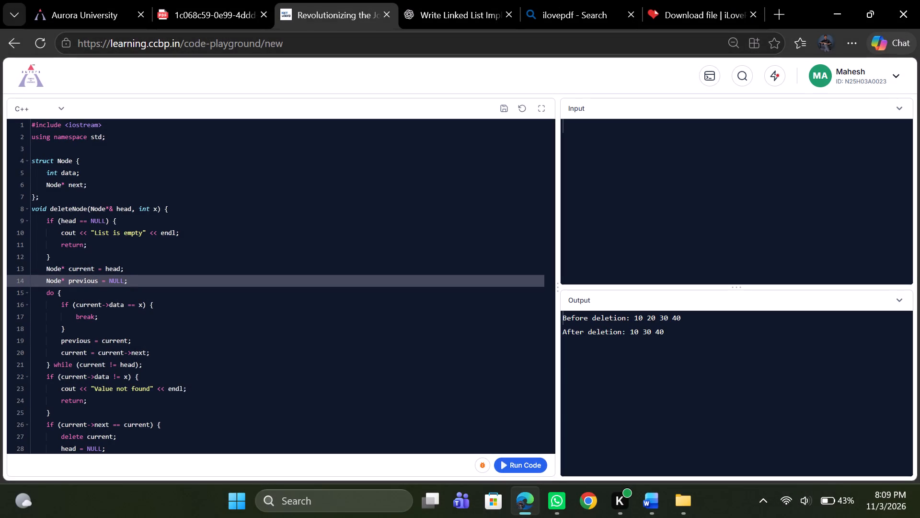
# Switch back to the Word report and paste the screenshot on a new unnumbered line below 2.7's sub-heading C.
pyautogui.click(654, 495)
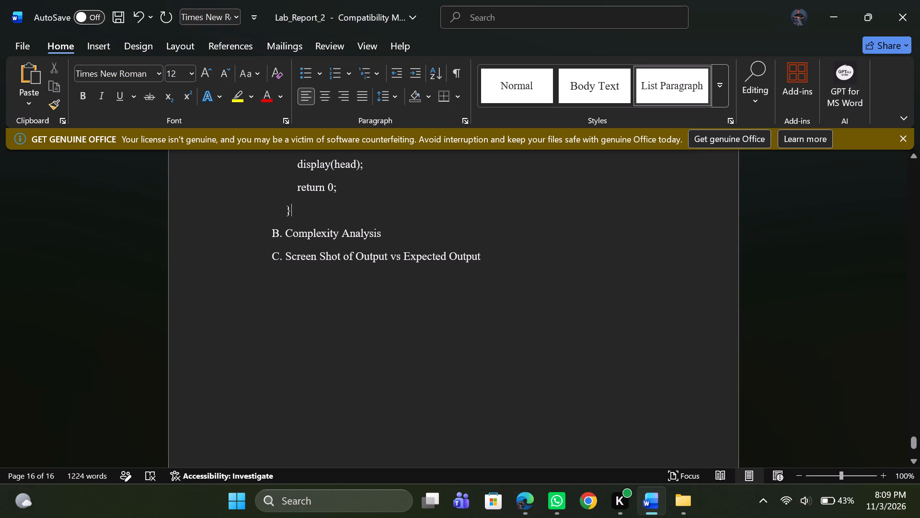
pyautogui.click(494, 256)
pyautogui.press('Return')
pyautogui.press('BackSpace')
pyautogui.hotkey('ctrl', 'v')
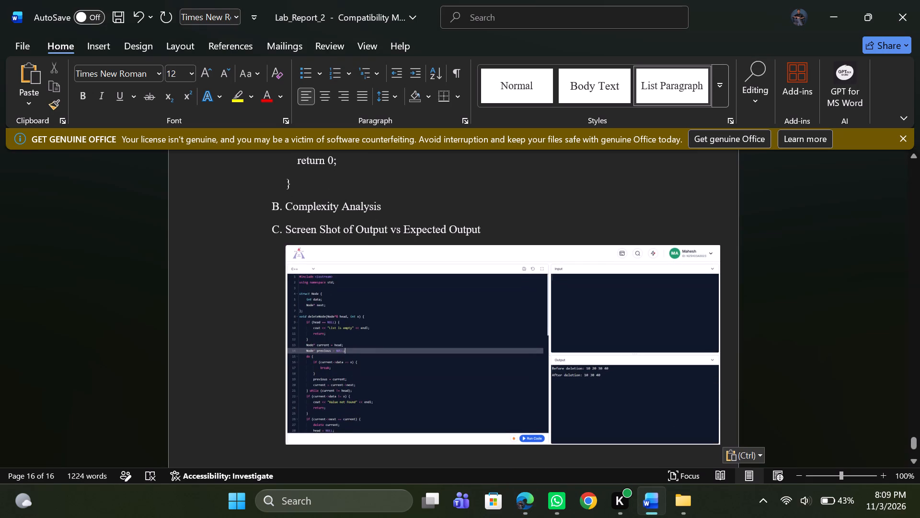
pyautogui.click(425, 203)
pyautogui.click(534, 494)
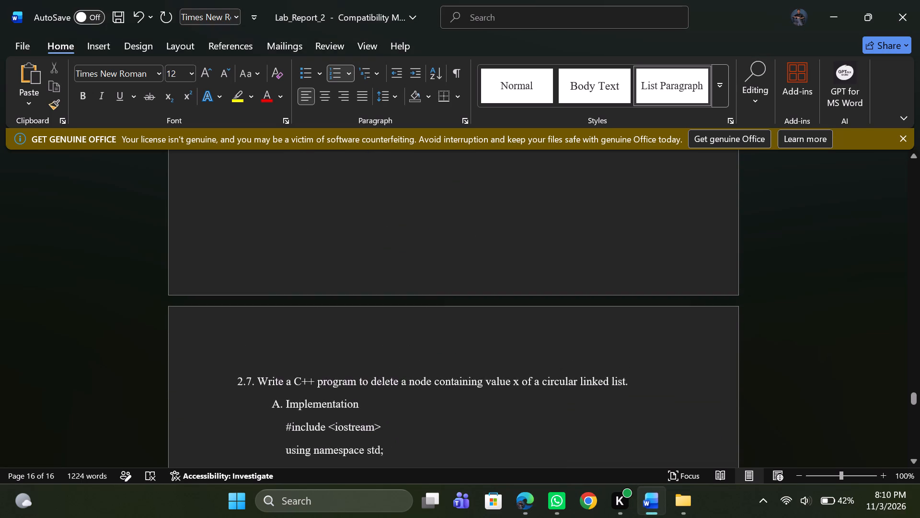
pyautogui.scroll(10, 516, 333)
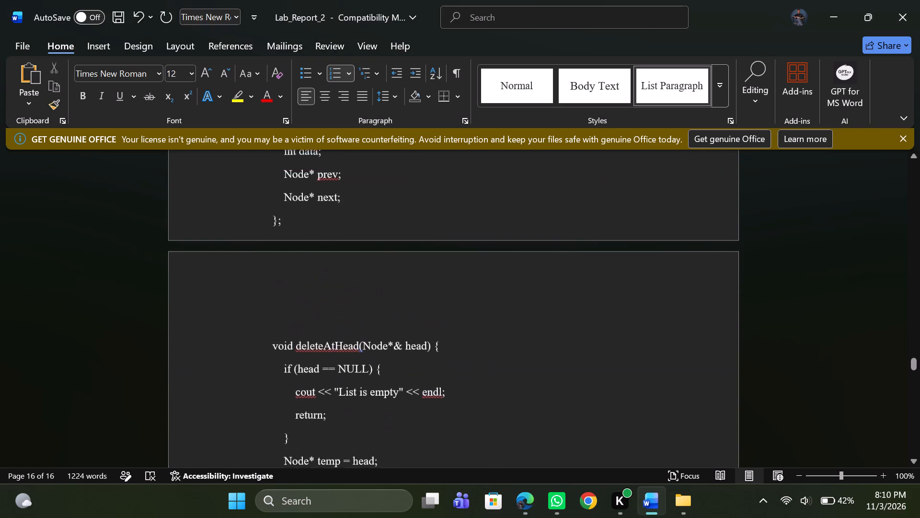
pyautogui.scroll(9, 516, 333)
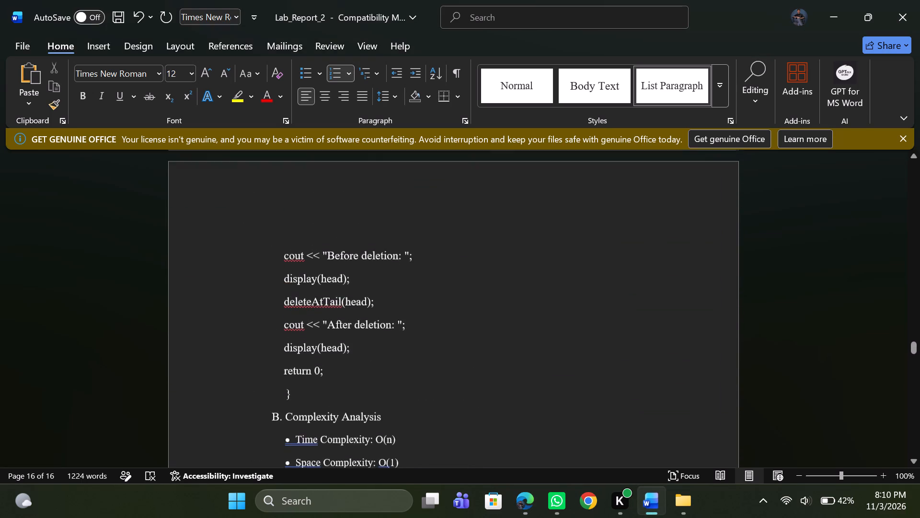
pyautogui.scroll(-1, 516, 333)
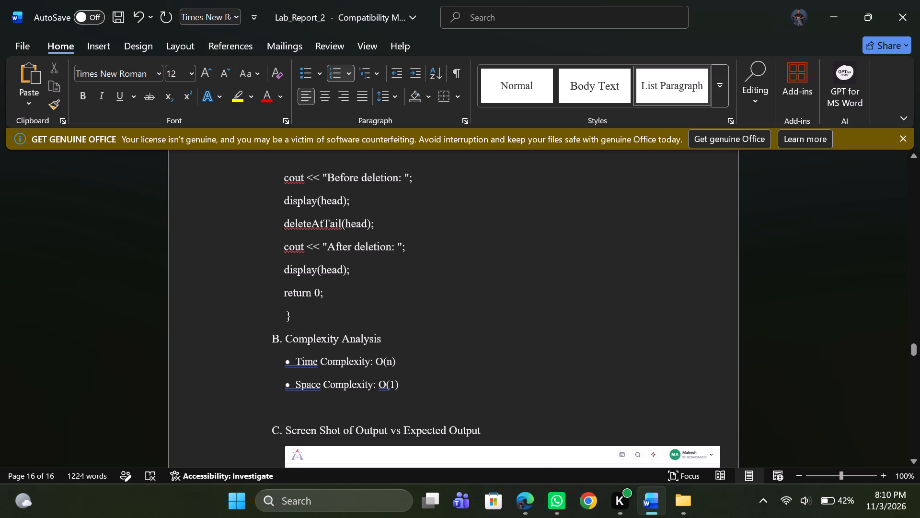
pyautogui.moveTo(419, 379); pyautogui.dragTo(274, 358)
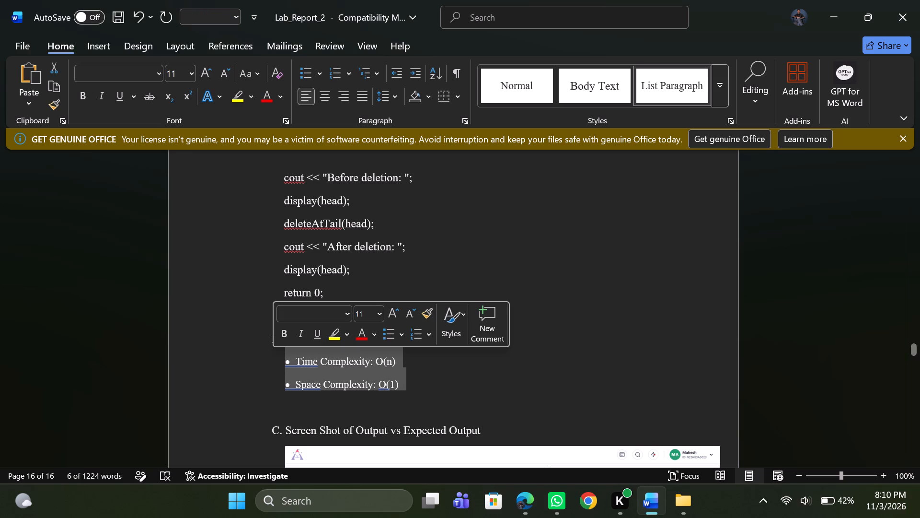
pyautogui.hotkey('ctrl', 'c')
pyautogui.hotkey('ctrl', 'x')
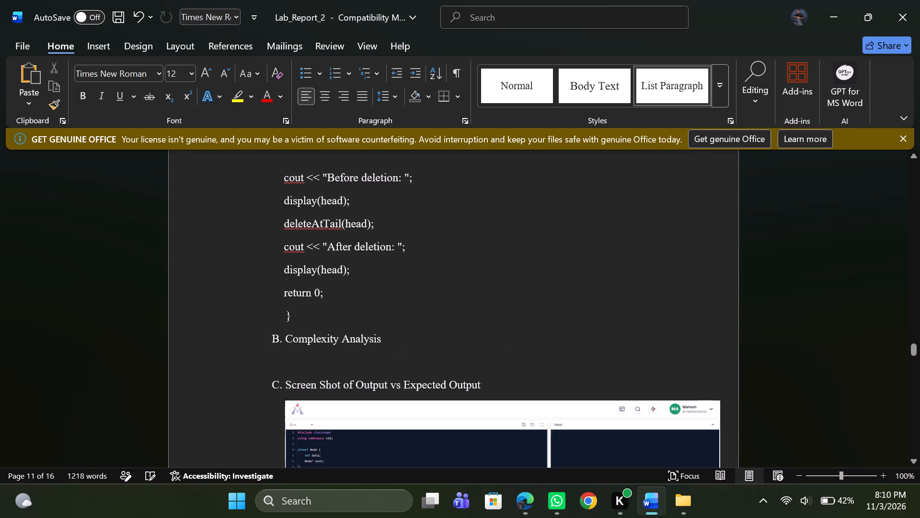
pyautogui.hotkey('ctrl', 'z')
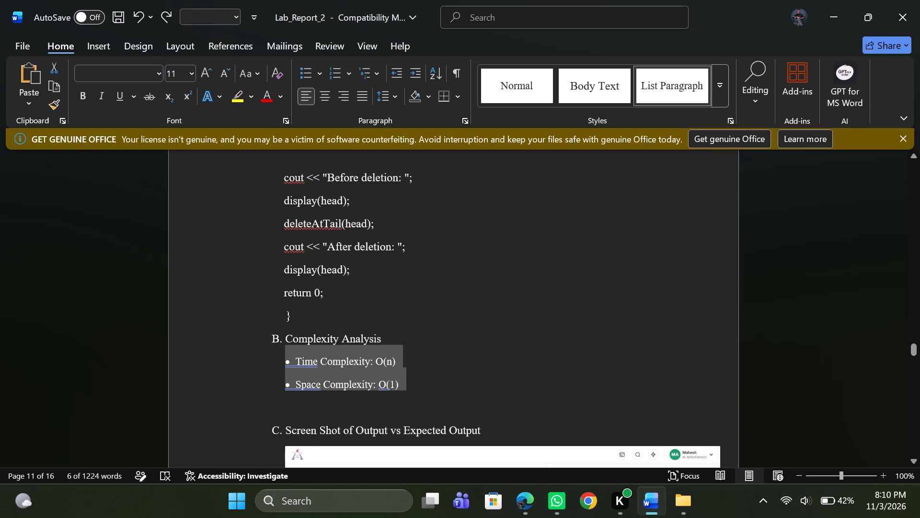
pyautogui.hotkey('ctrl', 'c')
# Paste the two complexity lines on a new unnumbered line below 2.7's sub-heading B, Complexity Analysis.
pyautogui.click(478, 415)
pyautogui.scroll(-8, 478, 415)
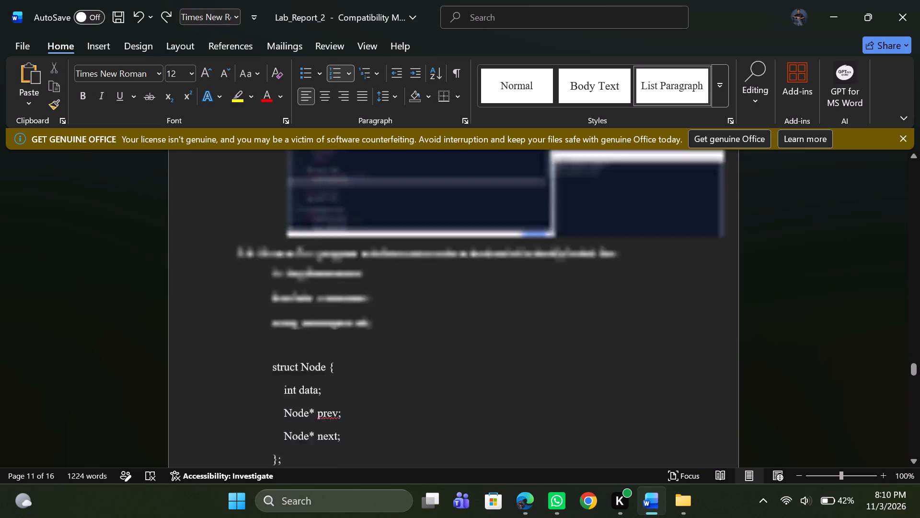
pyautogui.scroll(-14, 478, 415)
pyautogui.scroll(5, 478, 415)
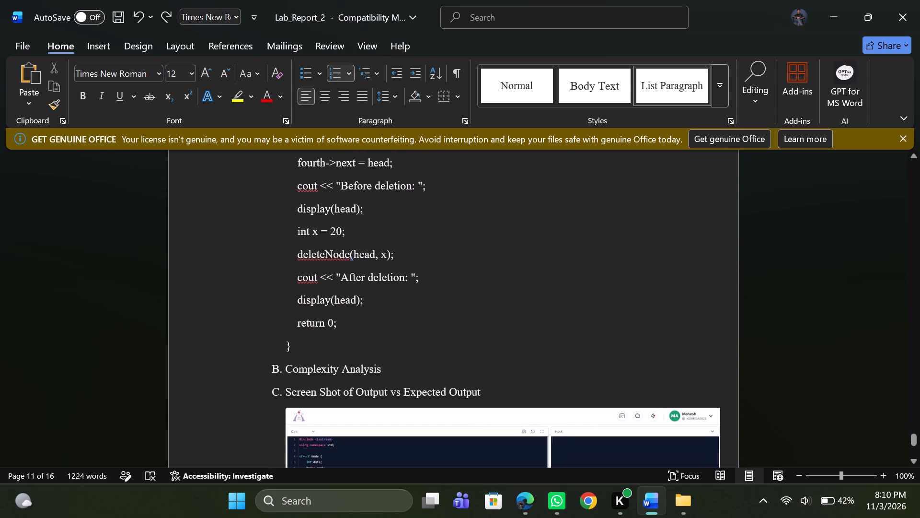
pyautogui.click(419, 369)
pyautogui.press('Return')
pyautogui.press('BackSpace')
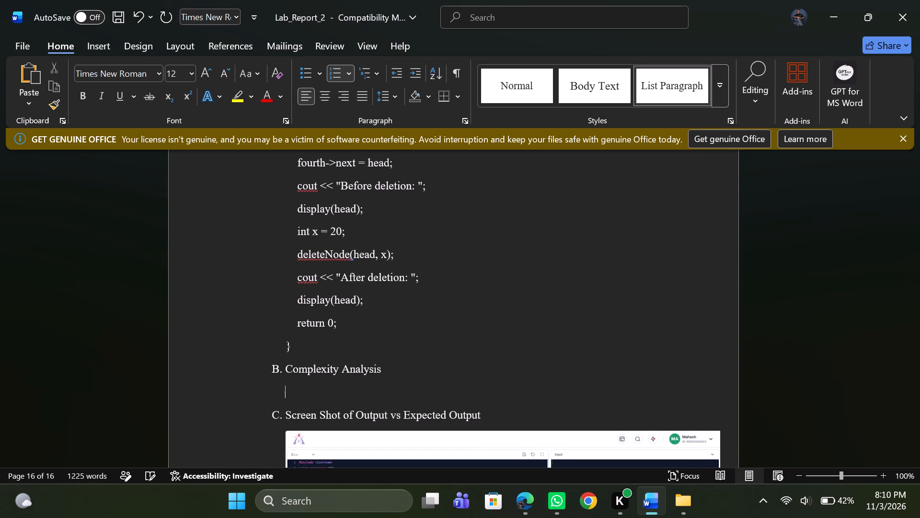
pyautogui.hotkey('ctrl', 'v')
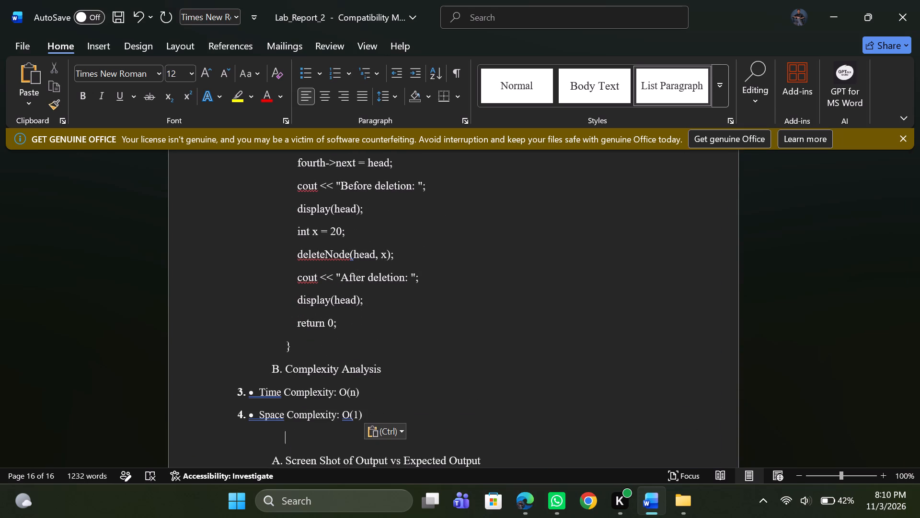
# Remove the list numbers from 2.7's pasted time and space complexity lines and align both as indented bullets under sub-heading B.
pyautogui.click(250, 387)
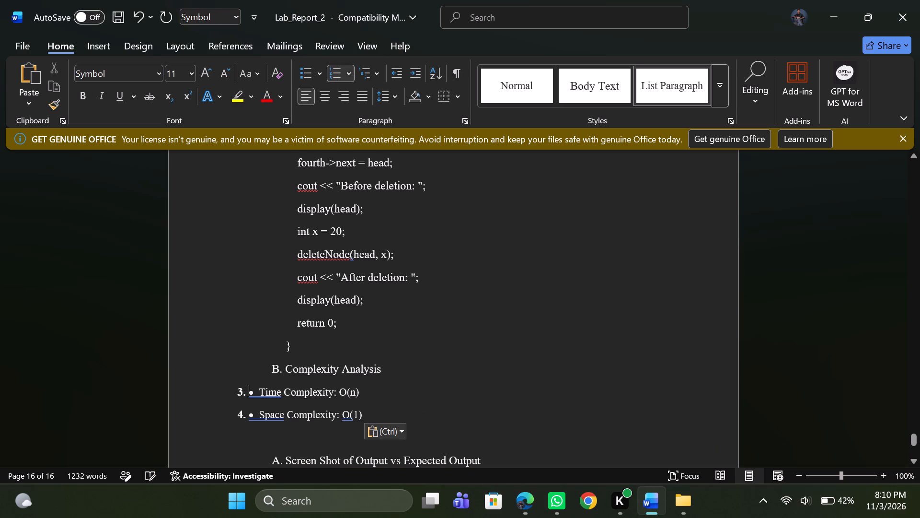
pyautogui.press('BackSpace')
pyautogui.press('BackSpace')
pyautogui.press('BackSpace')
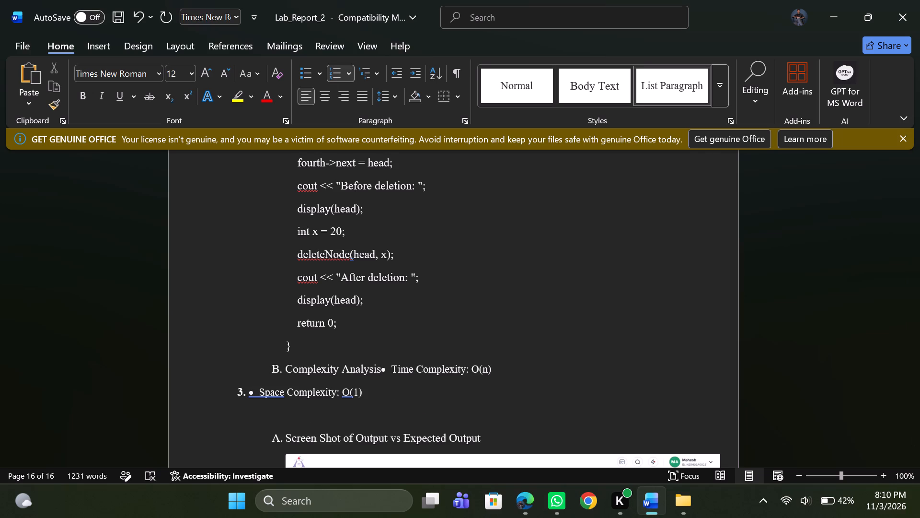
pyautogui.press('Return')
pyautogui.press('BackSpace')
pyautogui.press('Down')
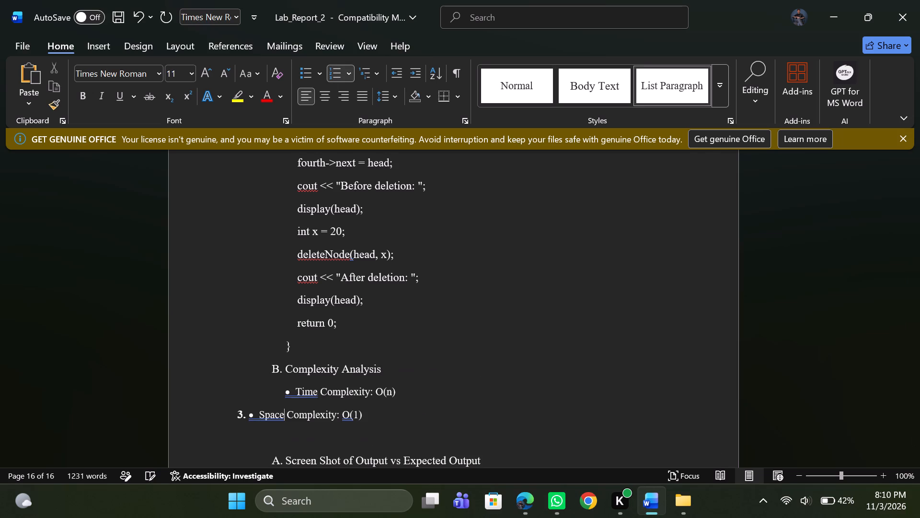
pyautogui.press('Down')
pyautogui.press('Up')
pyautogui.press('Left')
pyautogui.press('Left')
pyautogui.press('Left')
pyautogui.press('Left')
pyautogui.press('Left')
pyautogui.press('Left')
pyautogui.press('Left')
pyautogui.press('Left')
pyautogui.press('BackSpace')
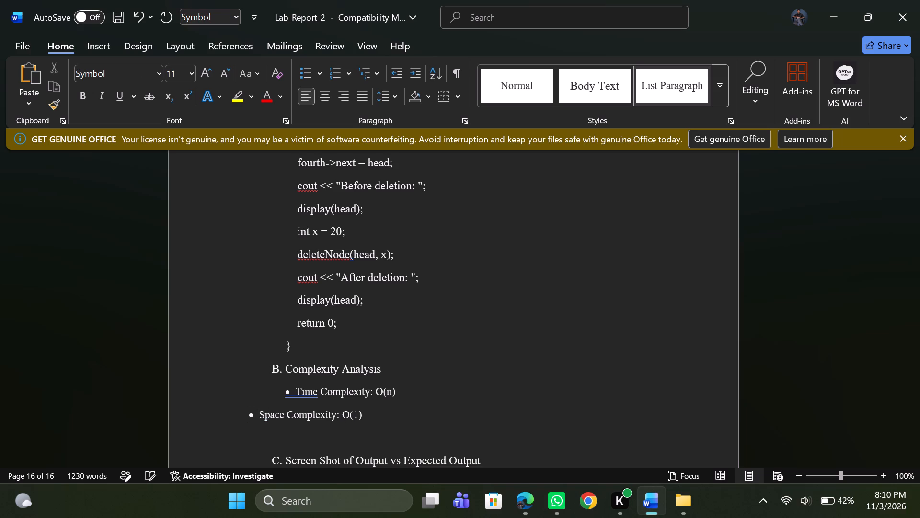
pyautogui.press('BackSpace')
pyautogui.press('BackSpace')
pyautogui.press('Return')
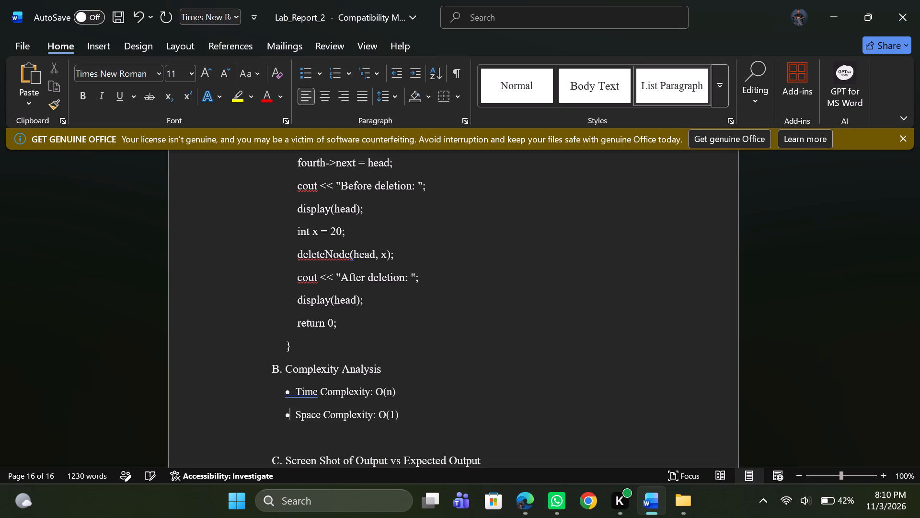
# Review 2.7's complexity and screenshot sections, the certificate page, and the Objective and Experimentation headings before the list of experiments.
pyautogui.scroll(-1, 250, 387)
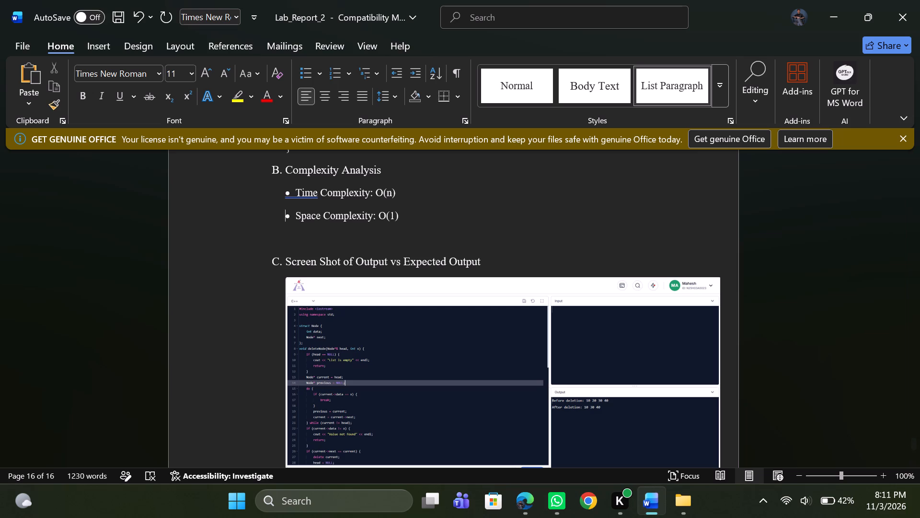
pyautogui.scroll(-10, 250, 387)
pyautogui.scroll(4, 250, 387)
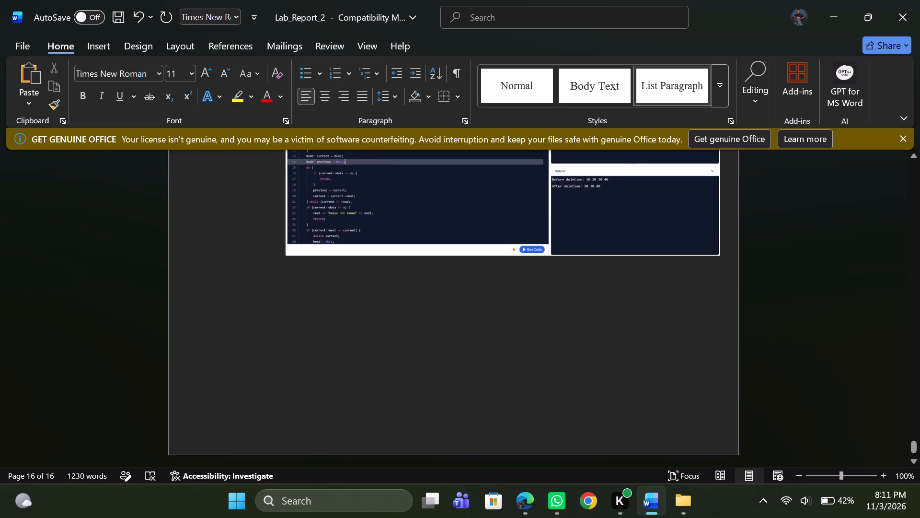
pyautogui.scroll(5, 250, 387)
pyautogui.click(250, 387)
pyautogui.scroll(17, 250, 387)
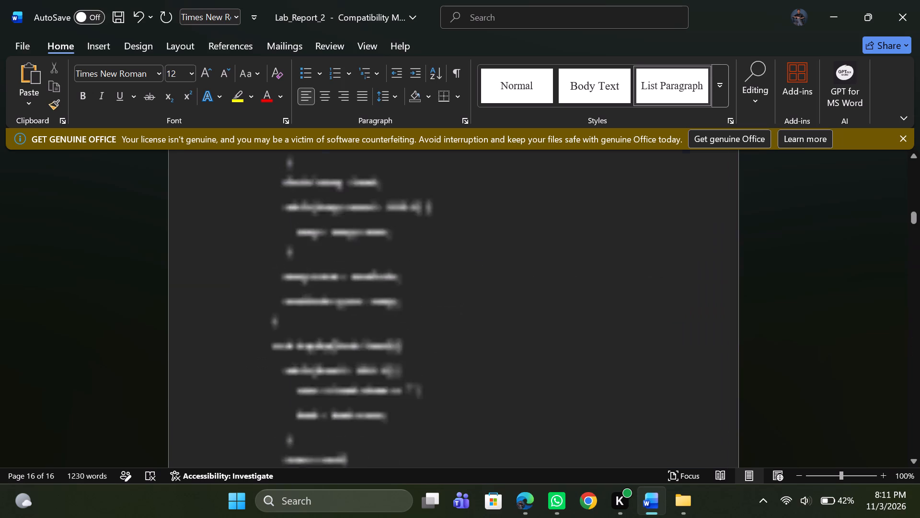
pyautogui.scroll(-2, 250, 387)
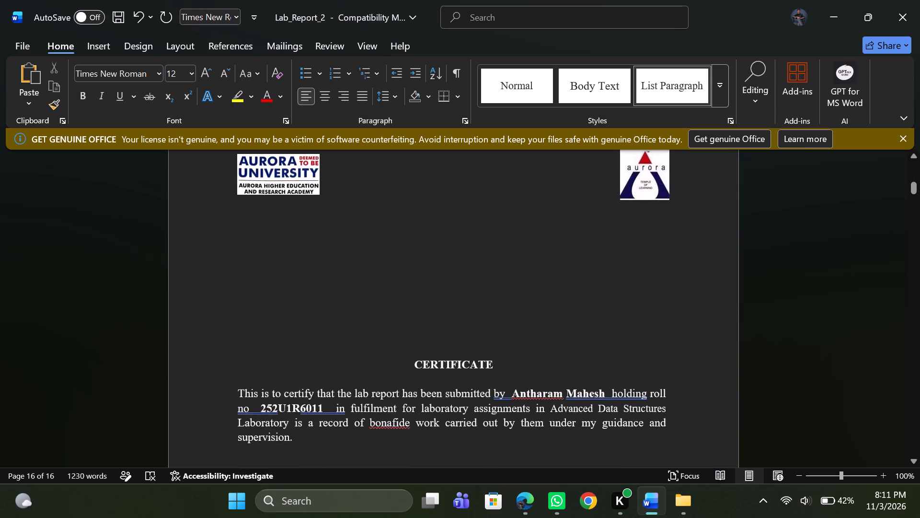
pyautogui.scroll(-1, 250, 387)
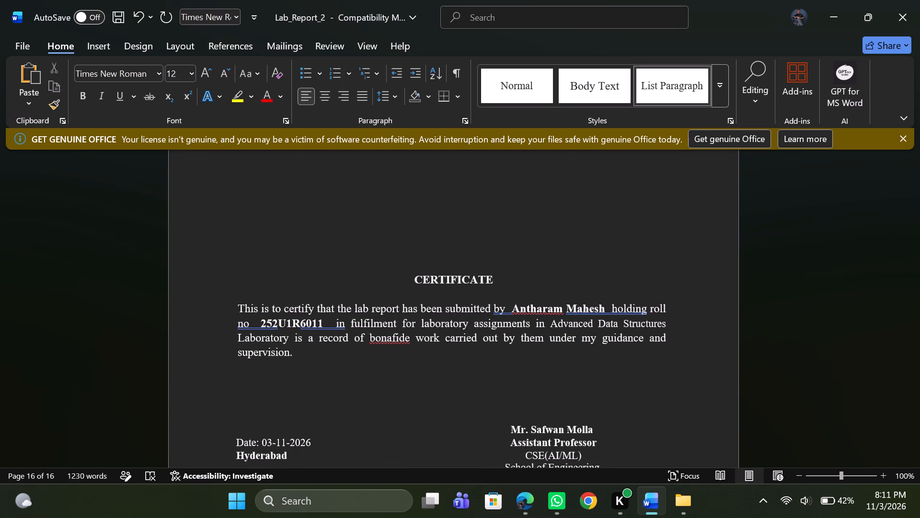
pyautogui.scroll(-5, 275, 318)
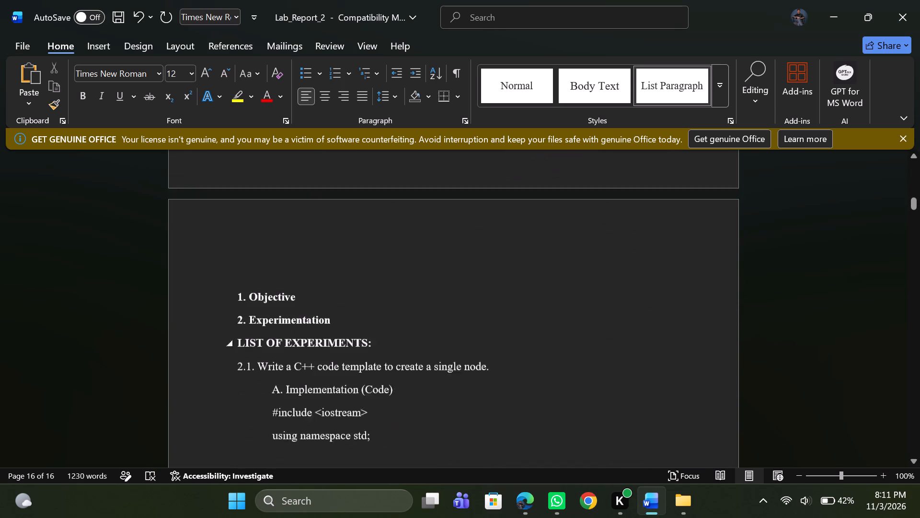
pyautogui.scroll(-1, 275, 318)
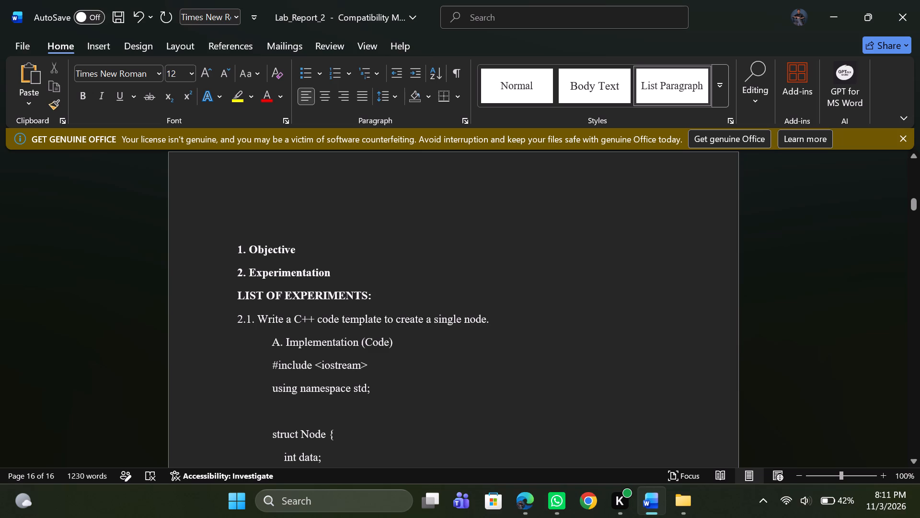
pyautogui.moveTo(341, 275); pyautogui.dragTo(225, 250)
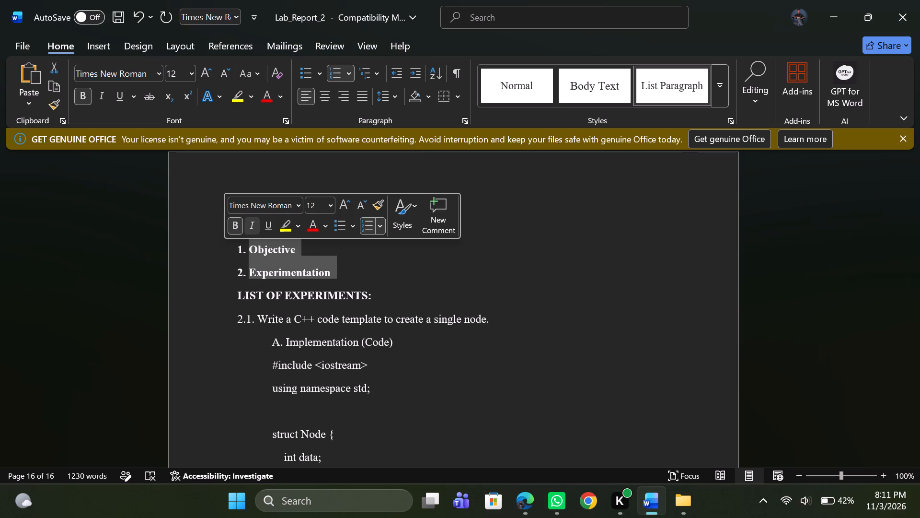
pyautogui.hotkey('ctrl', 'c')
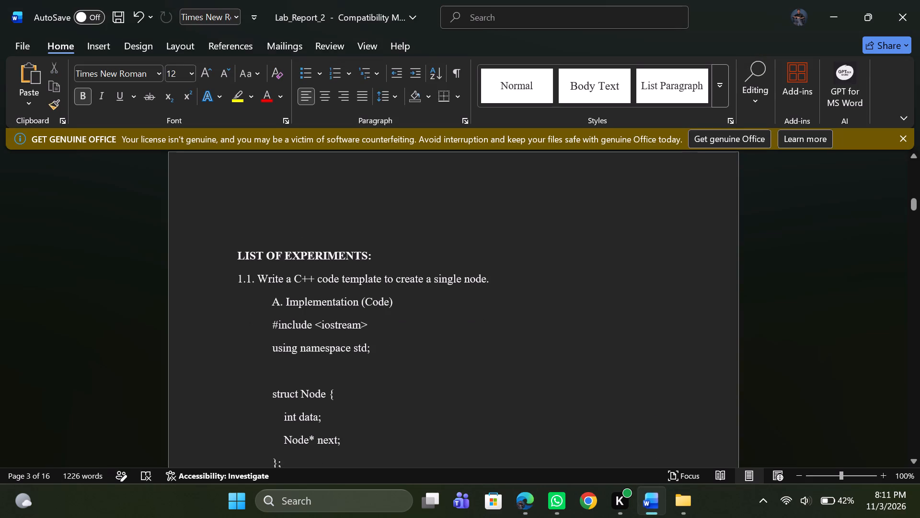
pyautogui.press('Return')
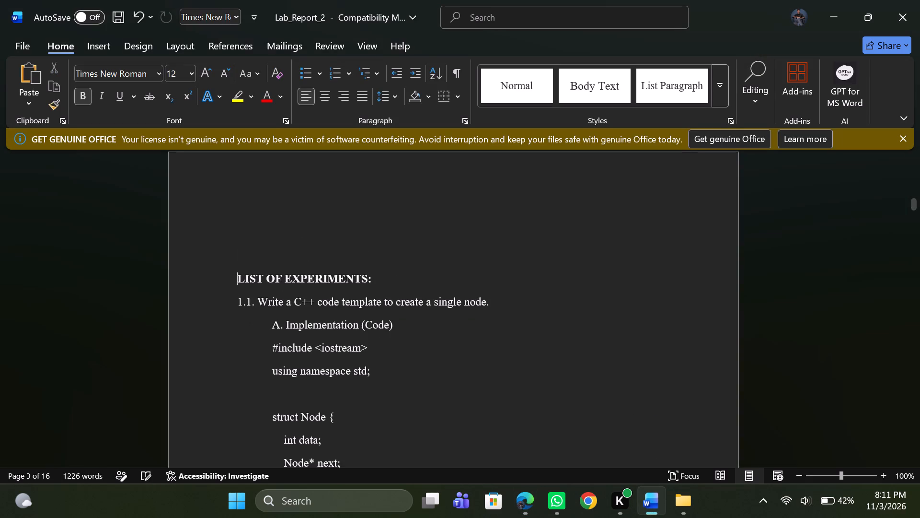
pyautogui.press('Up')
pyautogui.hotkey('ctrl', 'v')
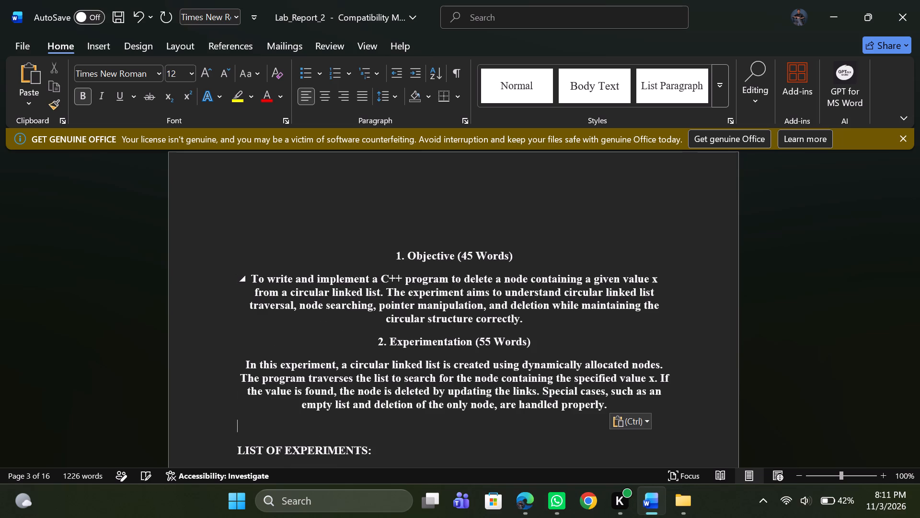
# Delete "(55 Words)" from the pasted Experimentation heading.
pyautogui.click(544, 344)
pyautogui.press('BackSpace')
pyautogui.press('BackSpace')
pyautogui.press('BackSpace')
pyautogui.press('BackSpace')
pyautogui.press('BackSpace')
pyautogui.press('BackSpace')
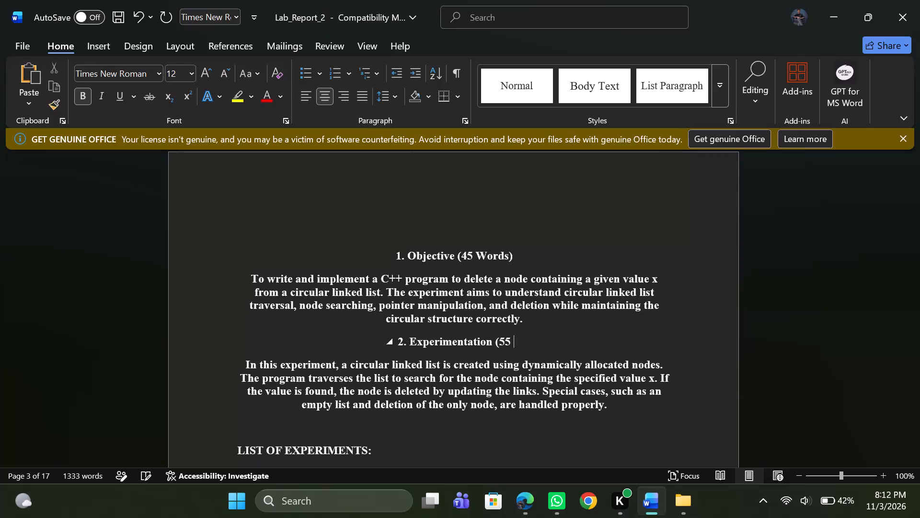
pyautogui.press('BackSpace')
pyautogui.press('BackSpace')
pyautogui.press('BackSpace')
pyautogui.press('BackSpace')
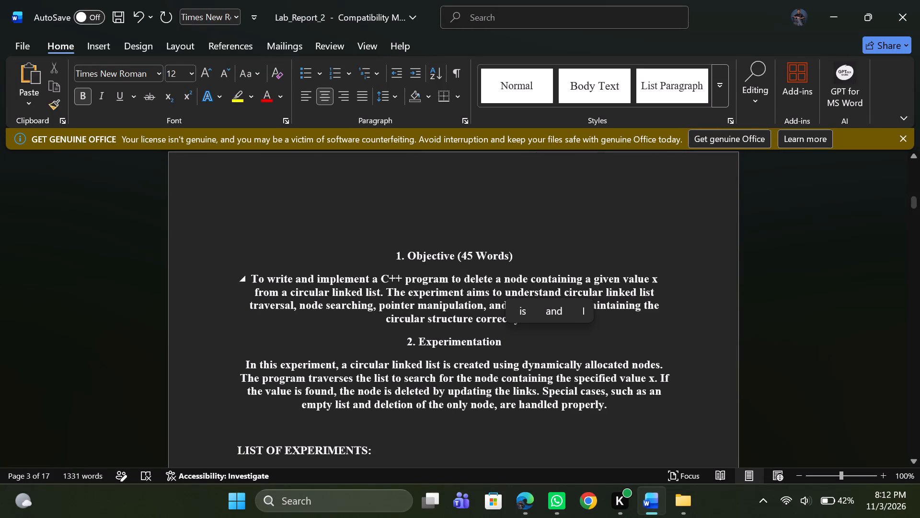
# Delete "(45 Words)" from the pasted Objective heading.
pyautogui.click(534, 254)
pyautogui.press('BackSpace')
pyautogui.press('BackSpace')
pyautogui.press('BackSpace')
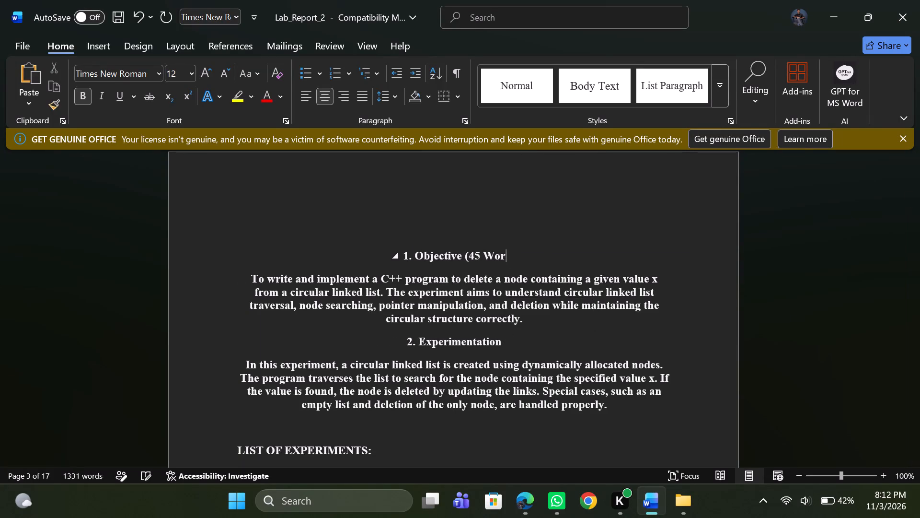
pyautogui.press('BackSpace')
pyautogui.press('BackSpace')
pyautogui.press('BackSpace')
pyautogui.press('BackSpace')
pyautogui.press('BackSpace')
pyautogui.press('BackSpace')
pyautogui.press('BackSpace')
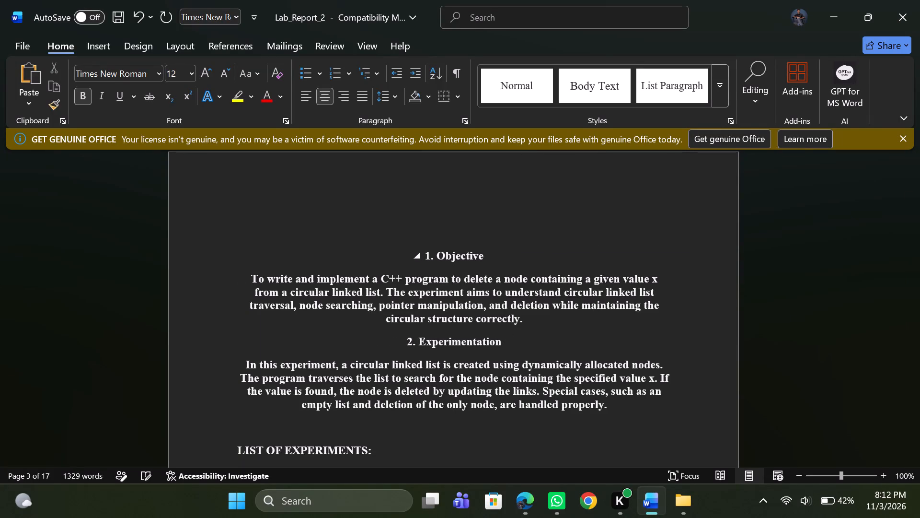
# Remove the bold formatting from the paragraph below the Objective heading.
pyautogui.moveTo(536, 325); pyautogui.dragTo(343, 275)
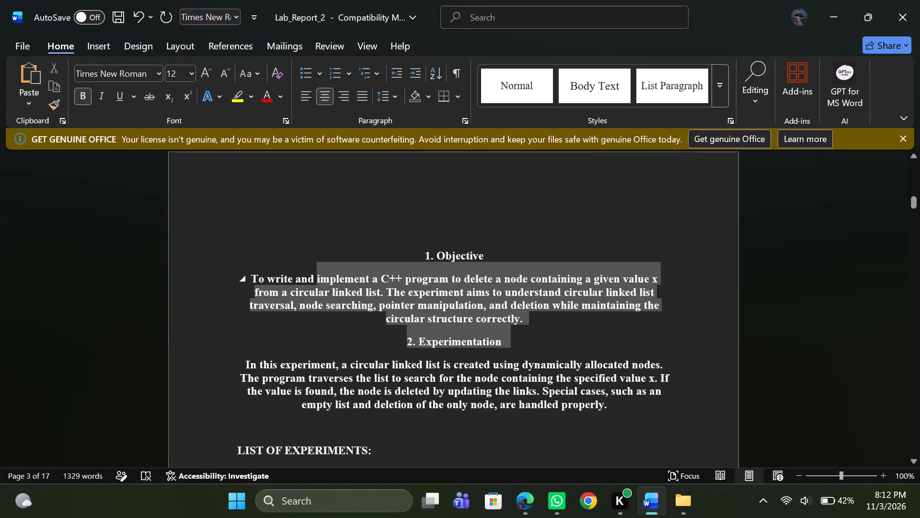
pyautogui.moveTo(343, 275); pyautogui.dragTo(565, 324)
pyautogui.click(565, 324)
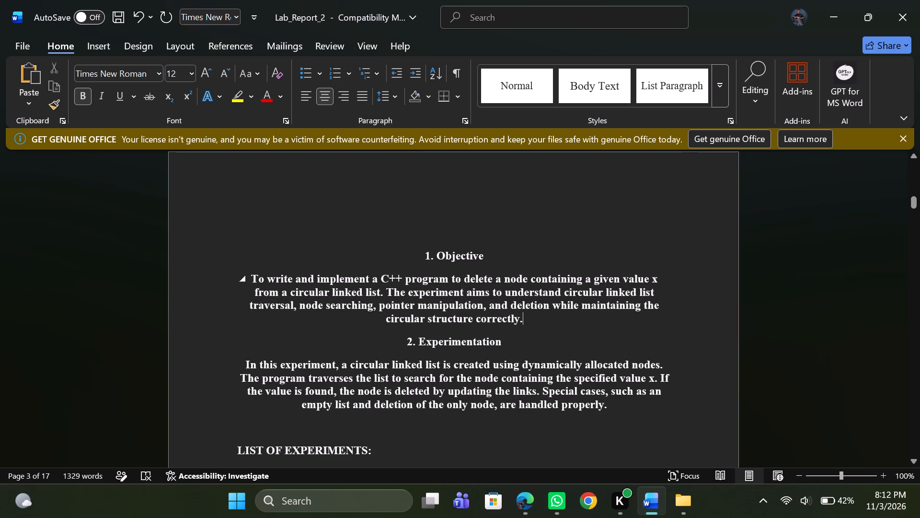
pyautogui.moveTo(537, 317); pyautogui.dragTo(252, 284)
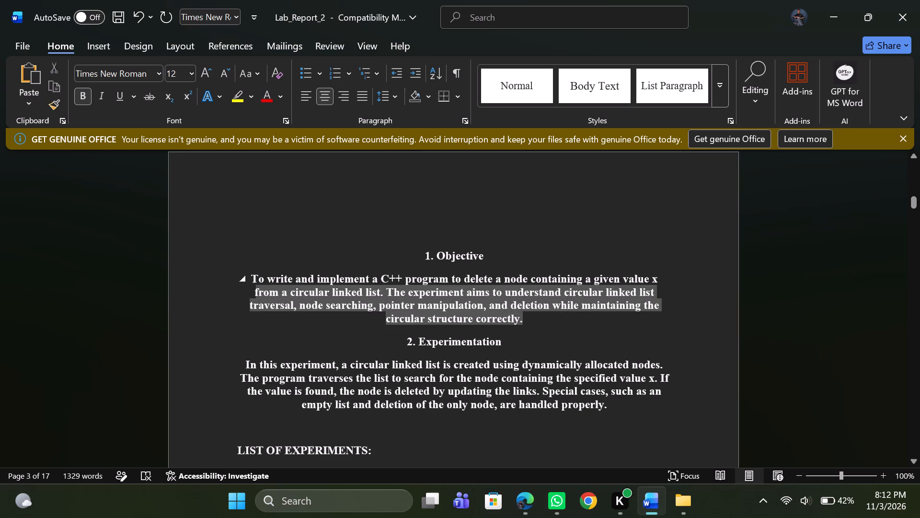
pyautogui.moveTo(252, 284); pyautogui.dragTo(249, 281)
pyautogui.click(256, 257)
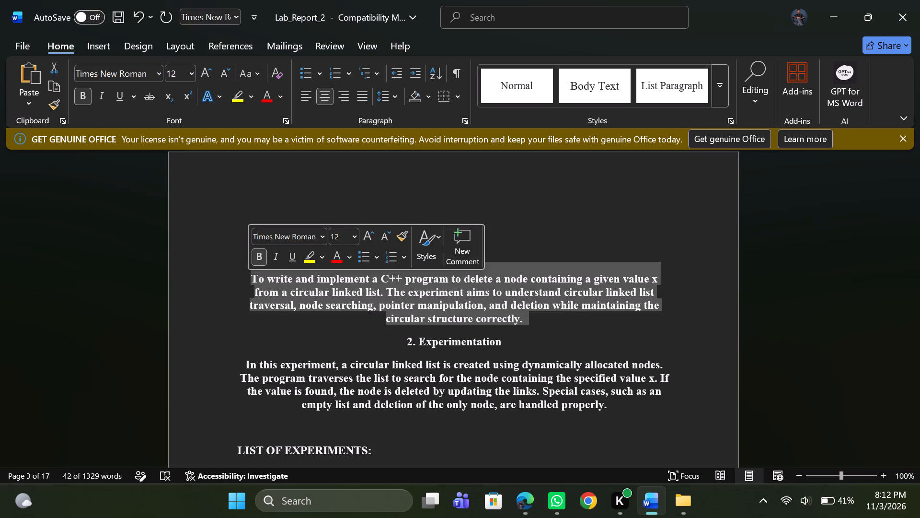
# Remove the bold formatting from the paragraph below the Experimentation heading and left-align it.
pyautogui.click(632, 408)
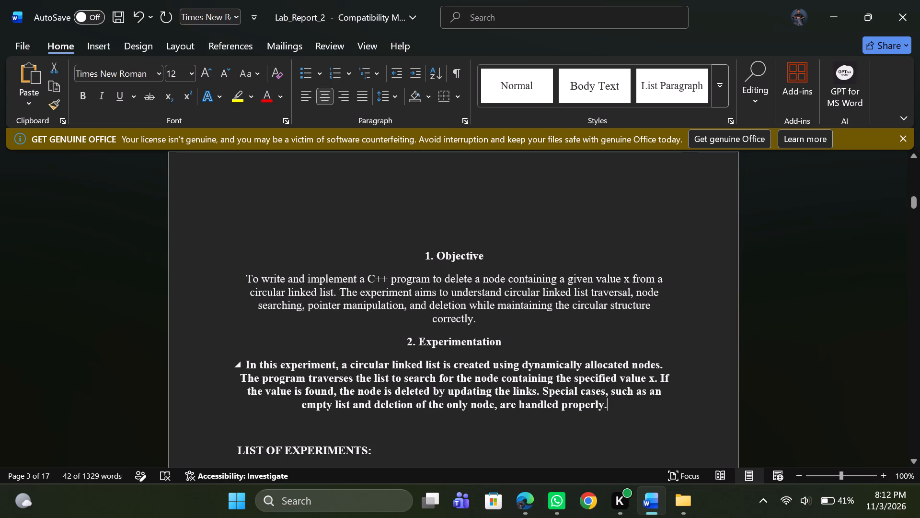
pyautogui.moveTo(632, 408); pyautogui.dragTo(241, 370)
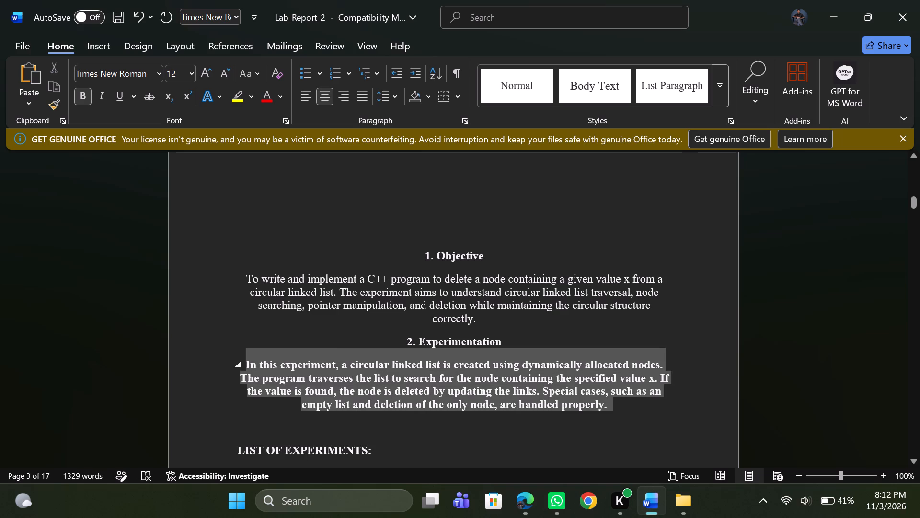
pyautogui.moveTo(241, 370); pyautogui.dragTo(240, 370)
pyautogui.click(243, 349)
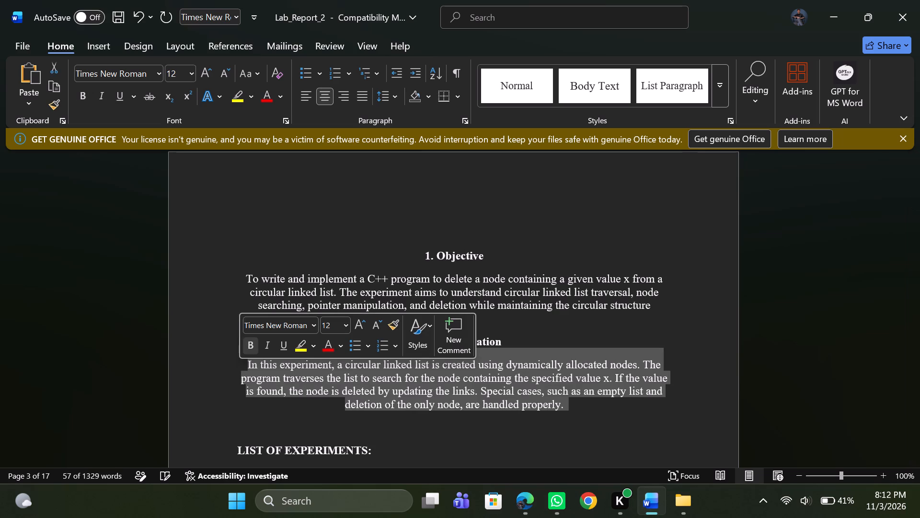
pyautogui.click(309, 93)
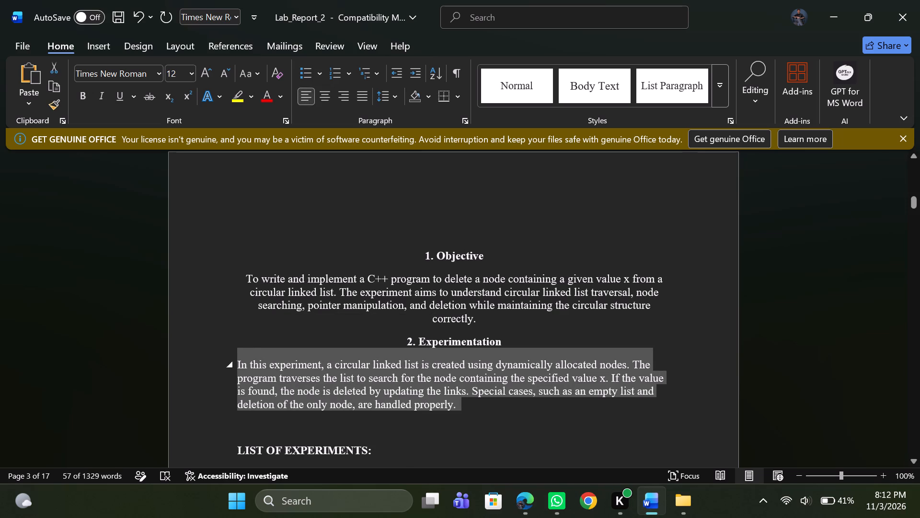
pyautogui.click(505, 425)
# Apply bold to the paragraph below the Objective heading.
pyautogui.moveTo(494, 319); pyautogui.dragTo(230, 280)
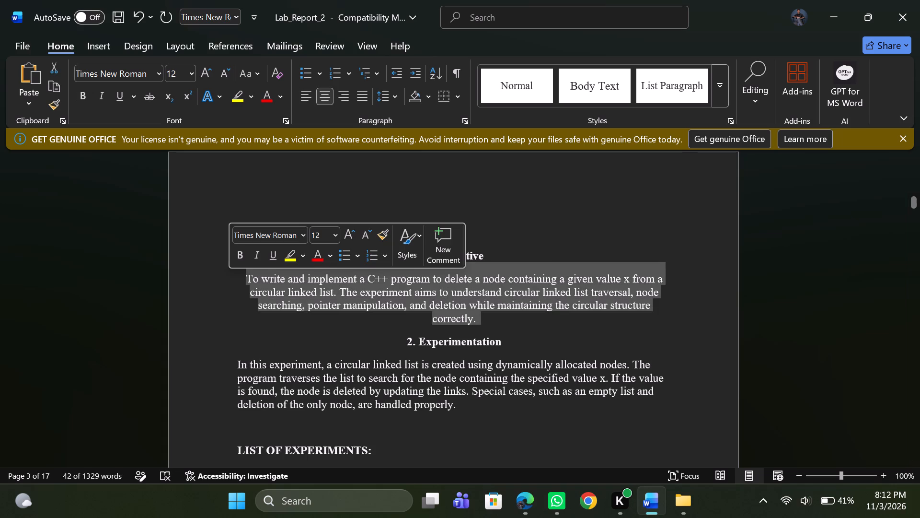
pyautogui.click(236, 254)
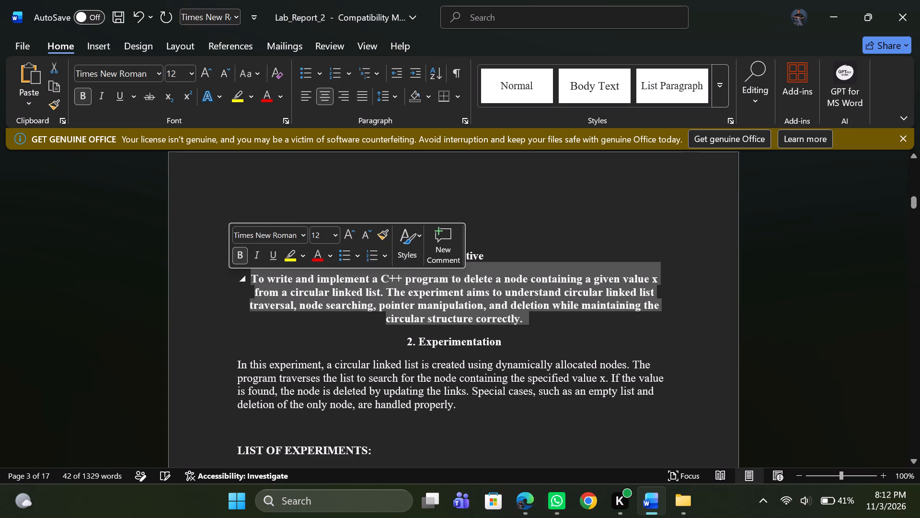
# Left-align the Objective heading, its paragraph and the Experimentation heading.
pyautogui.click(515, 340)
pyautogui.moveTo(515, 340); pyautogui.dragTo(302, 245)
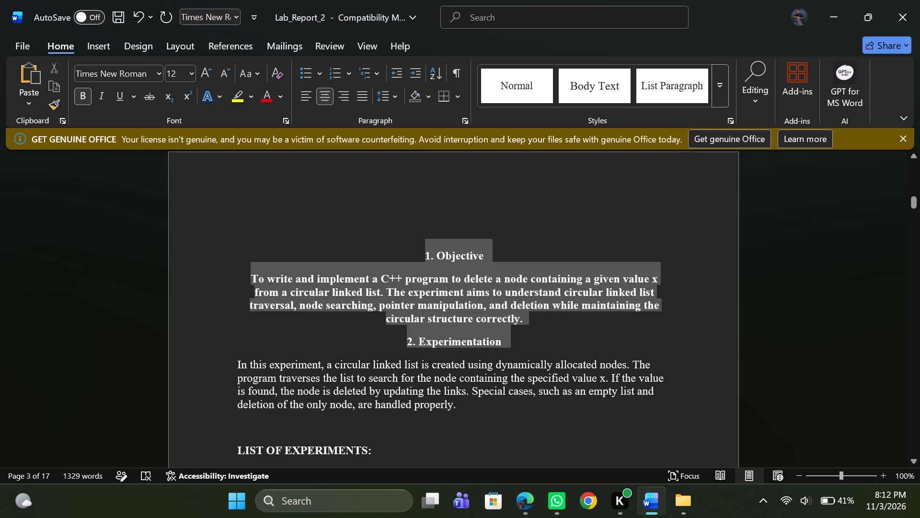
pyautogui.moveTo(302, 245); pyautogui.dragTo(297, 245)
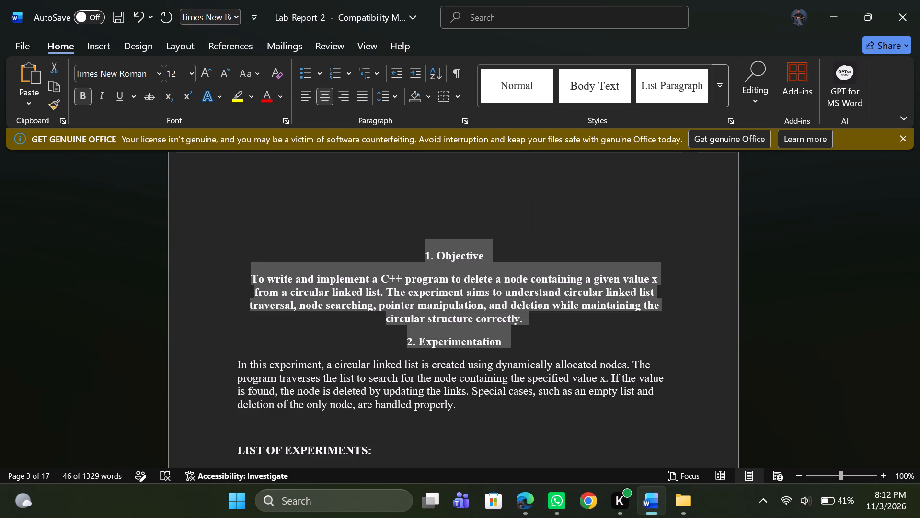
pyautogui.click(308, 94)
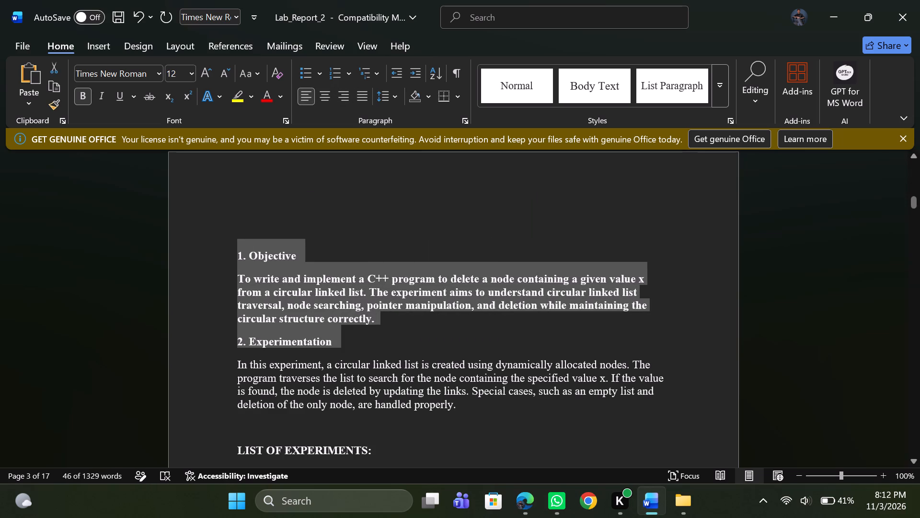
pyautogui.click(410, 212)
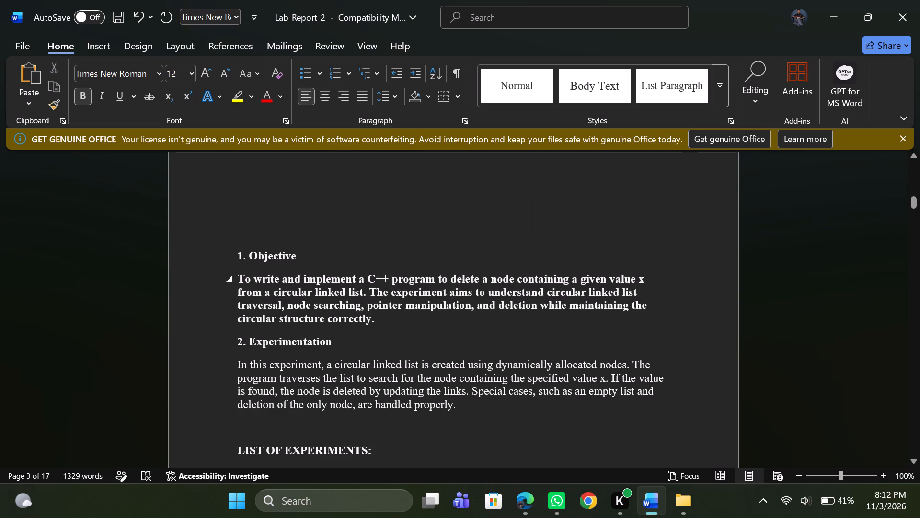
# Set the left-aligned Objective paragraph back to regular, non-bold text.
pyautogui.moveTo(388, 324); pyautogui.dragTo(236, 285)
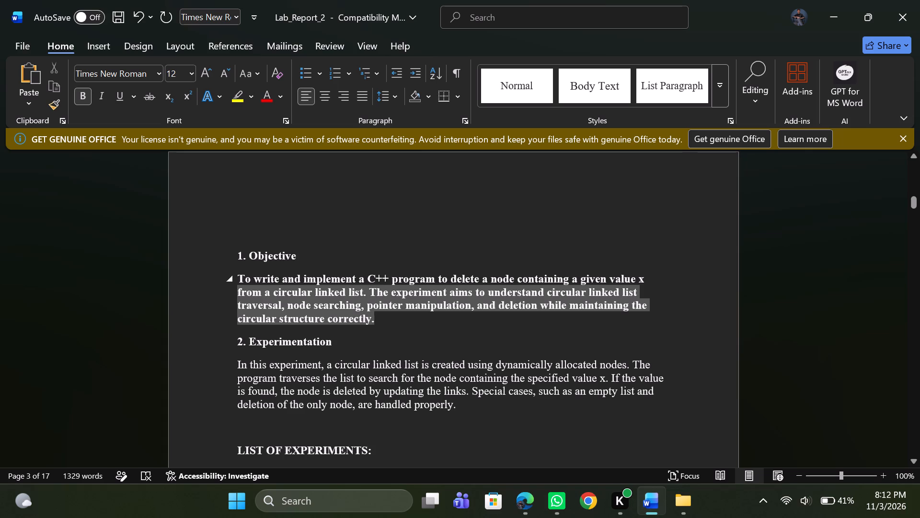
pyautogui.moveTo(236, 285); pyautogui.dragTo(232, 283)
pyautogui.click(239, 254)
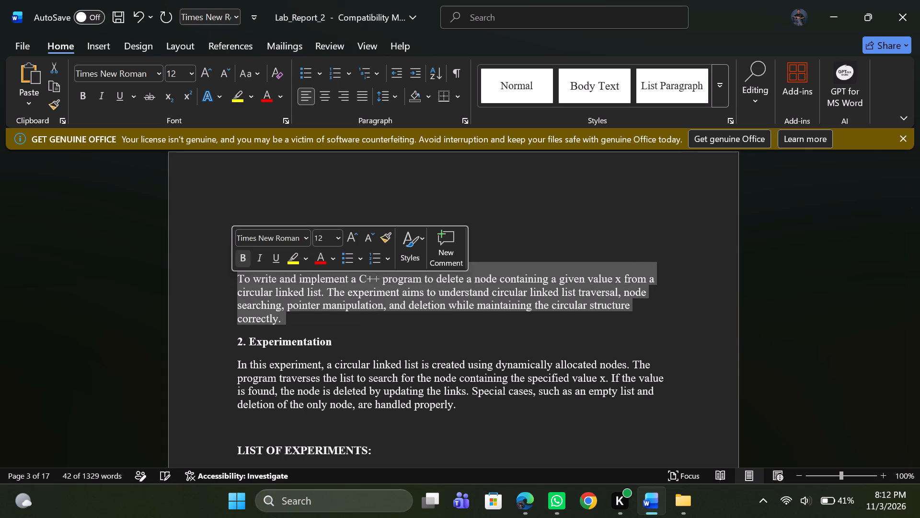
pyautogui.click(187, 296)
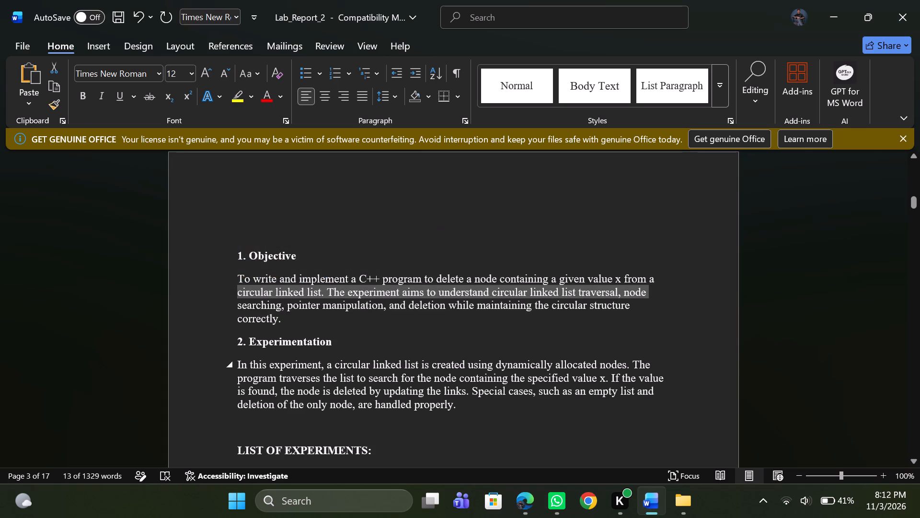
pyautogui.click(530, 353)
# Delete the empty line between the Experimentation paragraph and the LIST OF EXPERIMENTS heading.
pyautogui.scroll(-1, 530, 353)
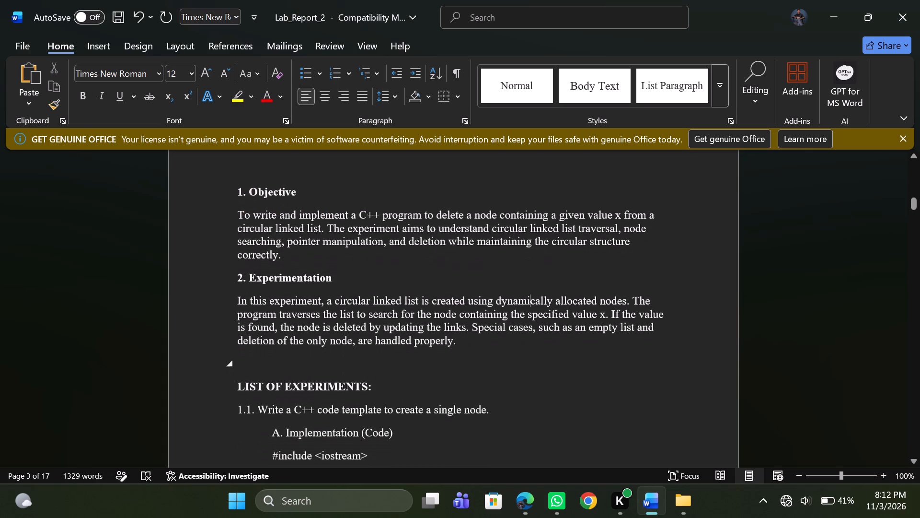
pyautogui.scroll(-1, 530, 353)
pyautogui.click(335, 361)
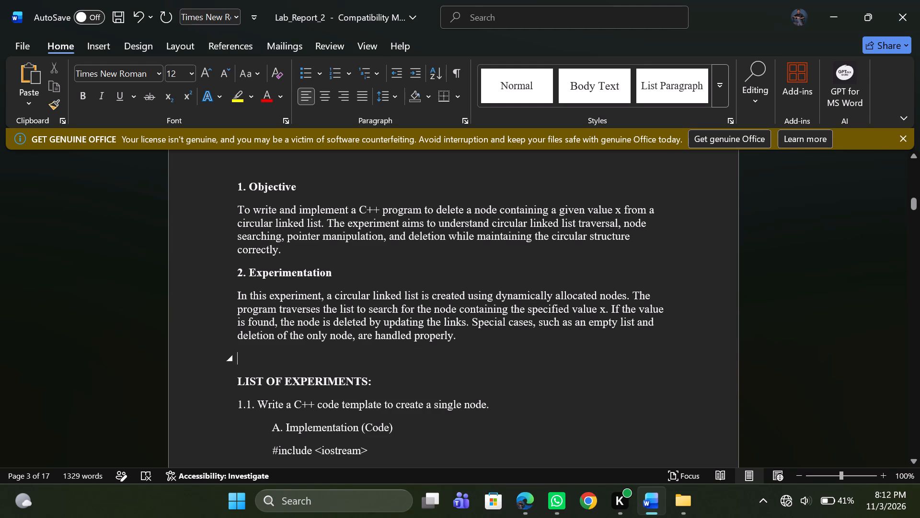
pyautogui.press('BackSpace')
pyautogui.press('BackSpace')
pyautogui.press('BackSpace')
# Review the report from the LIST OF EXPERIMENTS heading through the output screenshot of experiment 1.7, checking code, complexity analysis and screenshots.
pyautogui.scroll(-1, 335, 361)
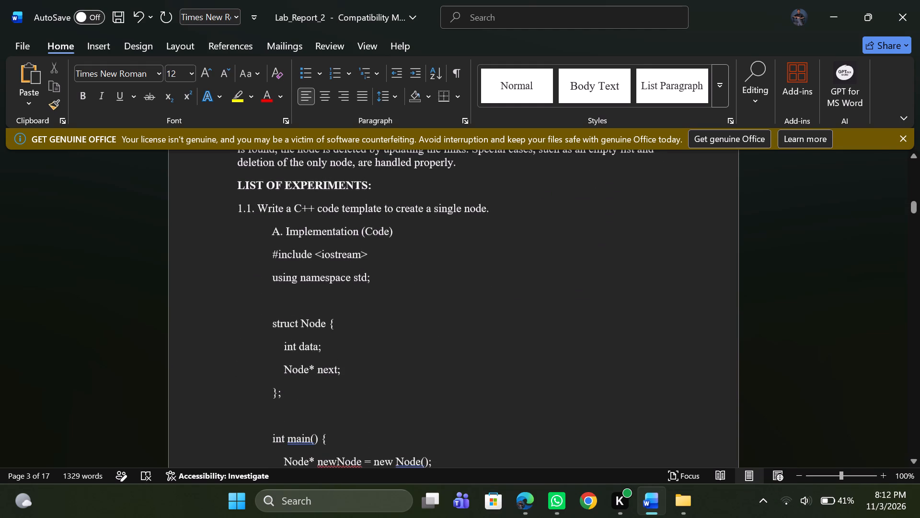
pyautogui.scroll(-5, 335, 361)
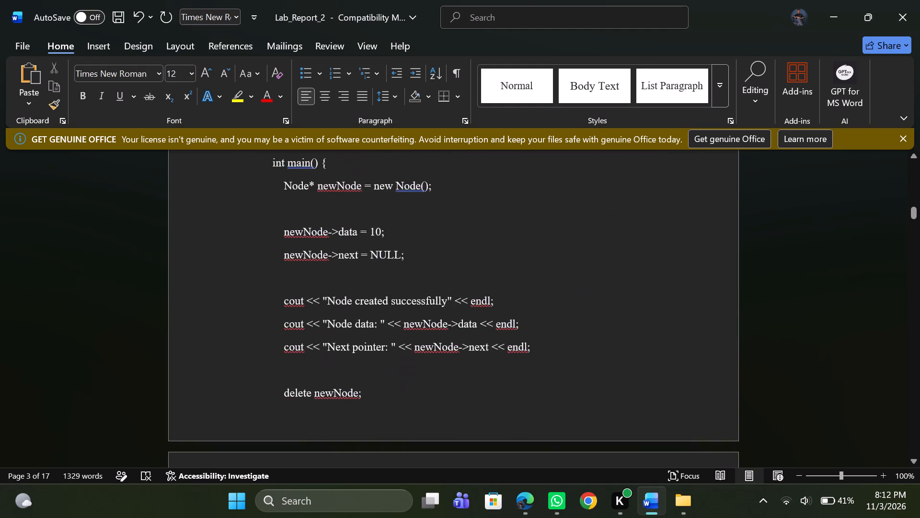
pyautogui.scroll(-3, 335, 361)
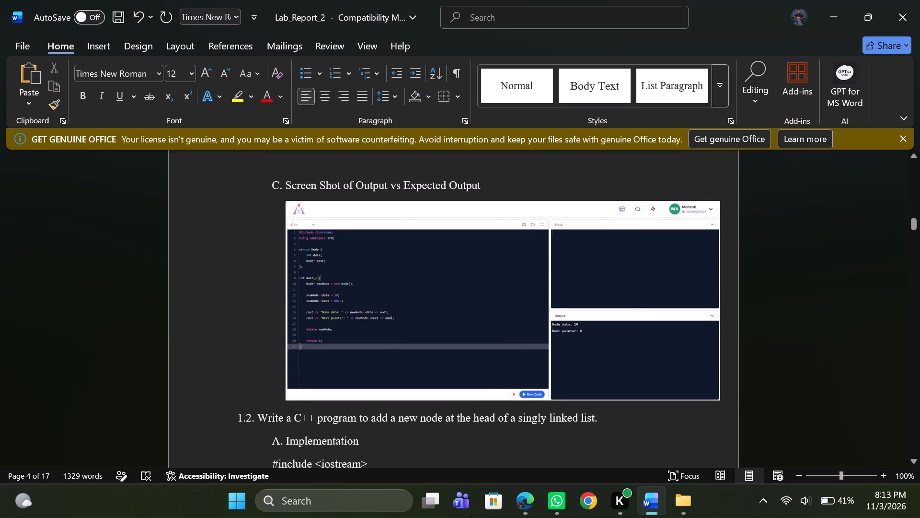
pyautogui.scroll(-3, 335, 361)
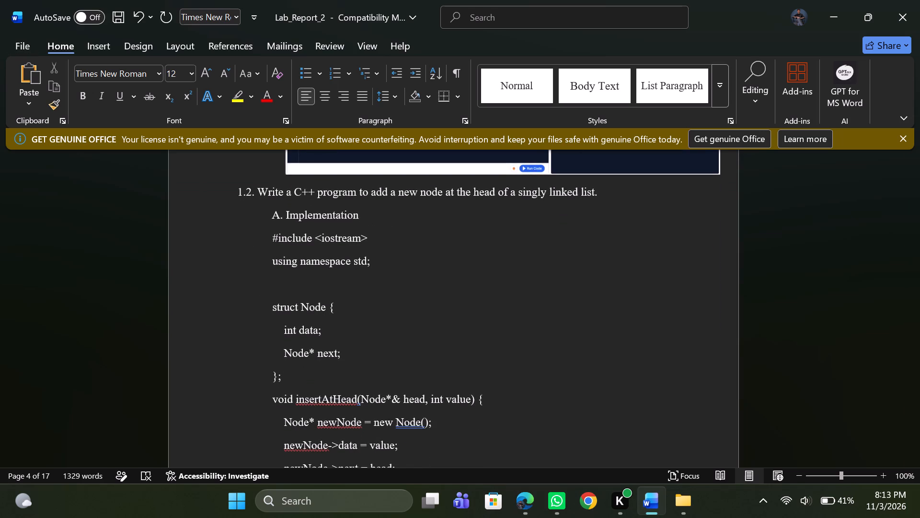
pyautogui.scroll(-6, 228, 245)
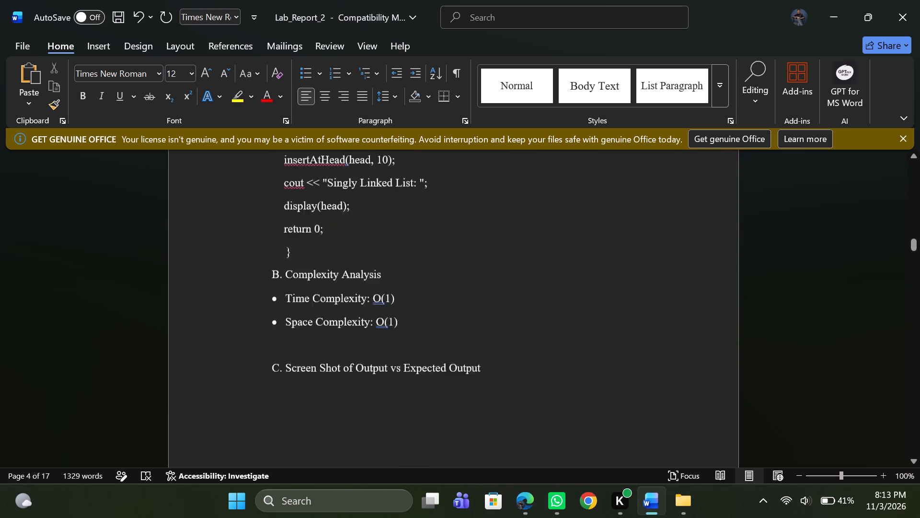
pyautogui.scroll(-7, 228, 245)
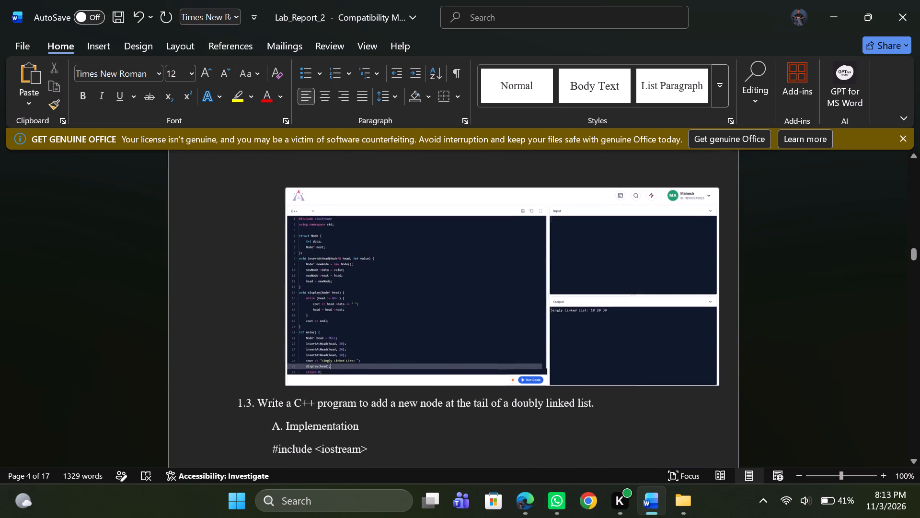
pyautogui.scroll(-3, 228, 245)
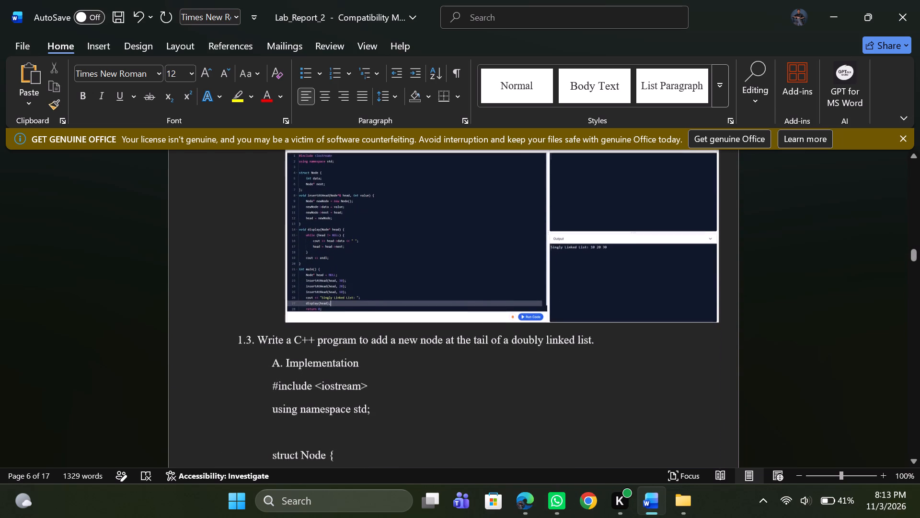
pyautogui.scroll(-6, 228, 245)
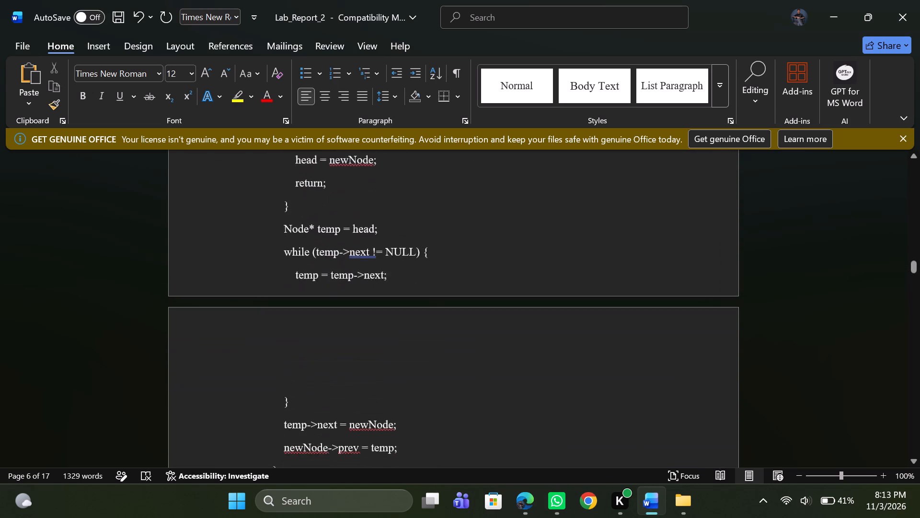
pyautogui.scroll(-8, 228, 245)
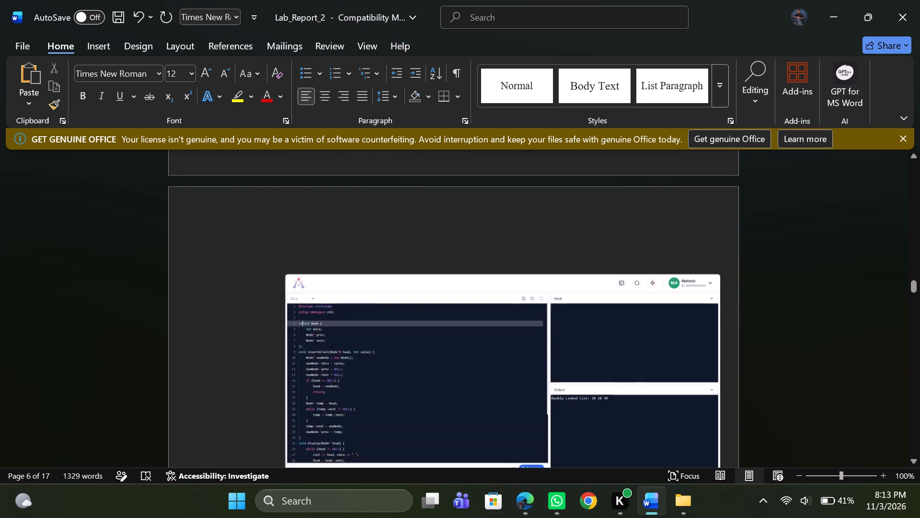
pyautogui.scroll(-4, 228, 245)
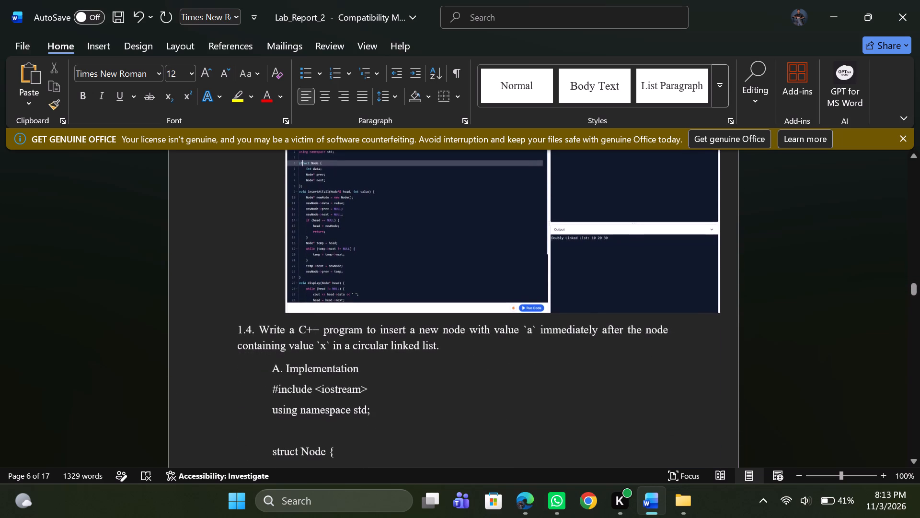
pyautogui.scroll(-6, 228, 245)
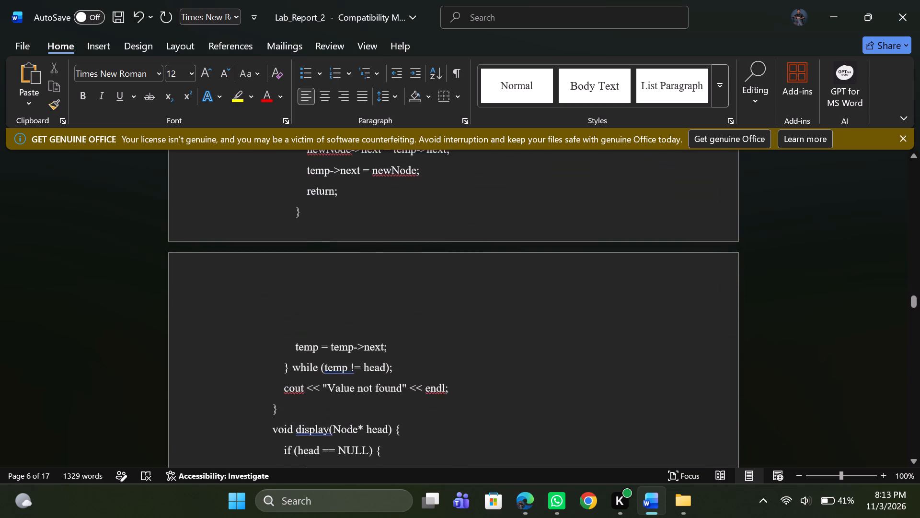
pyautogui.scroll(-7, 228, 245)
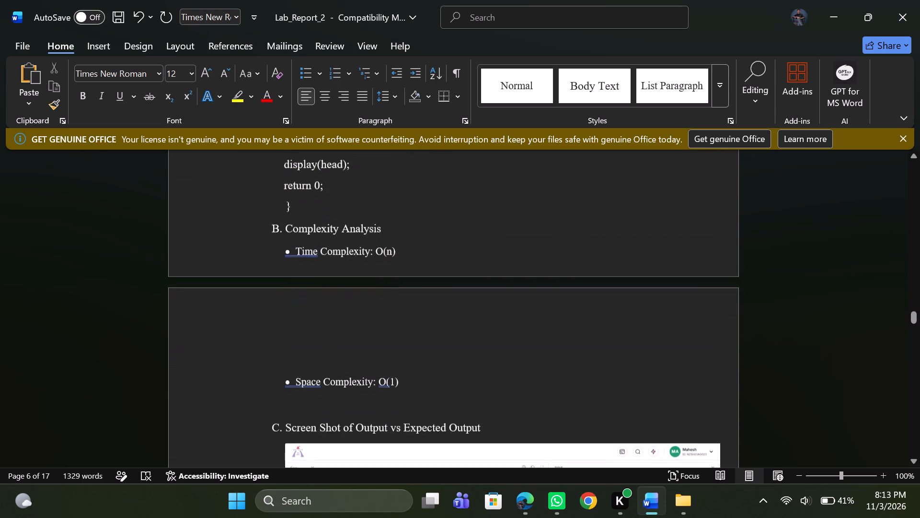
pyautogui.scroll(-7, 228, 245)
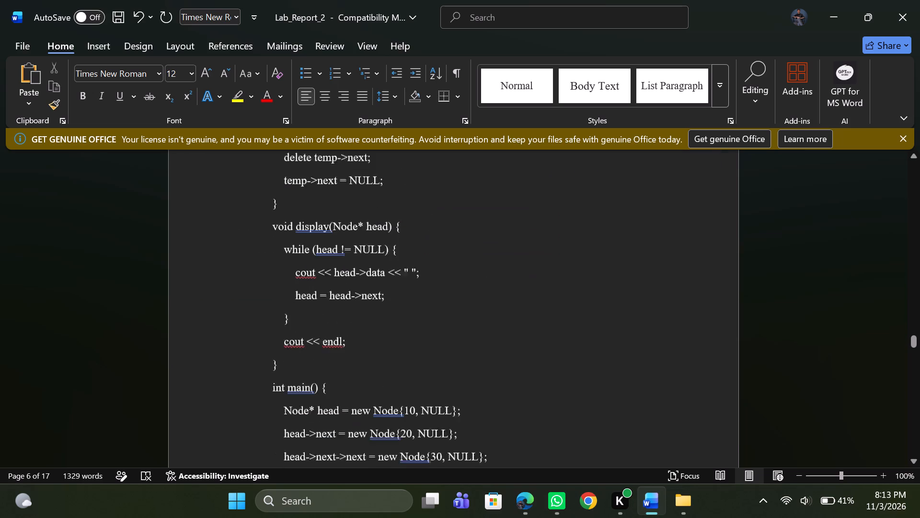
pyautogui.scroll(-11, 228, 245)
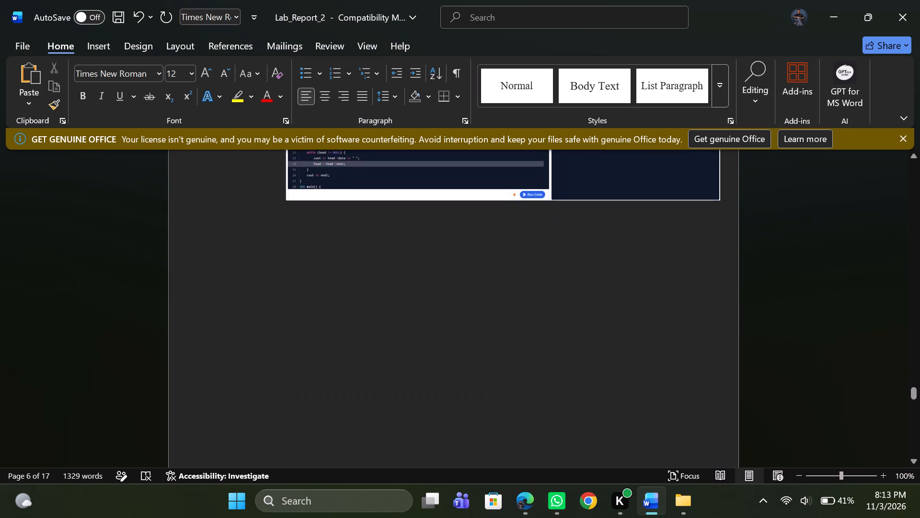
pyautogui.scroll(-2, 228, 245)
pyautogui.scroll(1, 228, 245)
pyautogui.scroll(-2, 228, 245)
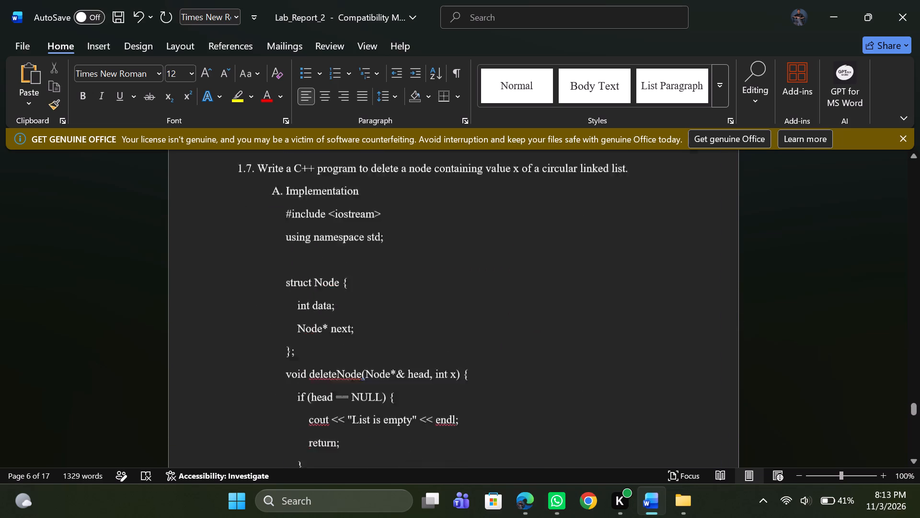
pyautogui.scroll(-14, 228, 245)
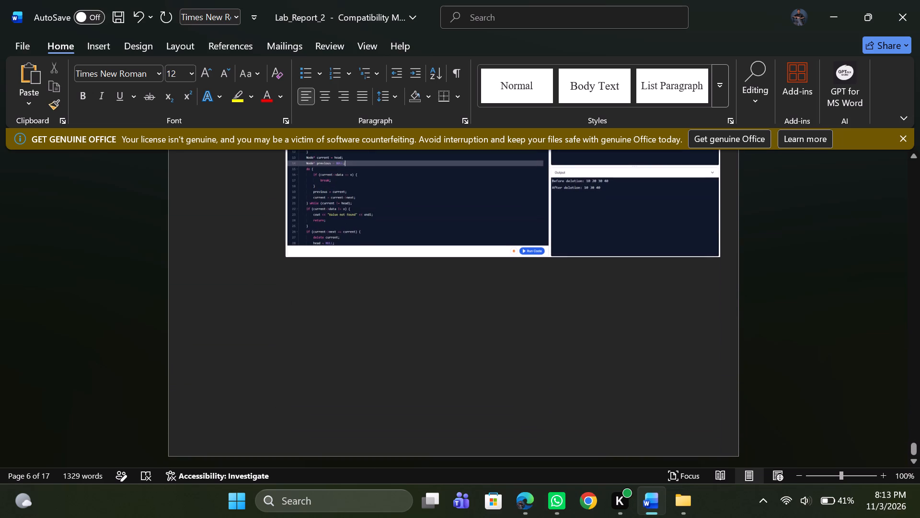
pyautogui.scroll(-1, 228, 245)
# Export the report as a PDF named Lab_Report_2 in the T2 c++ folder, replacing the existing file.
pyautogui.click(16, 38)
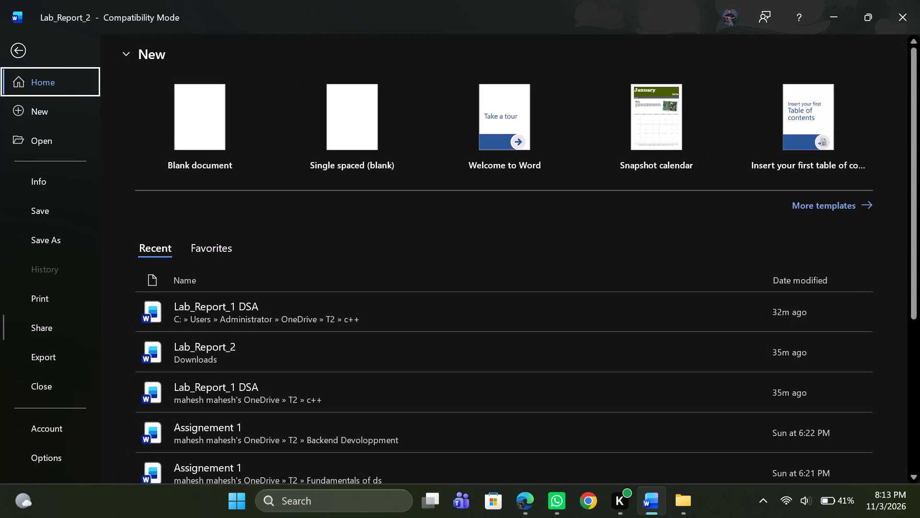
pyautogui.click(42, 357)
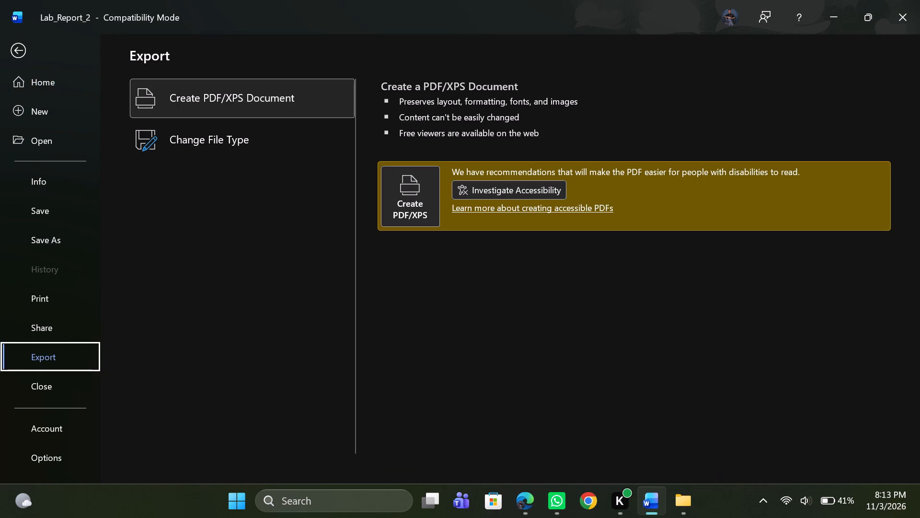
pyautogui.click(397, 221)
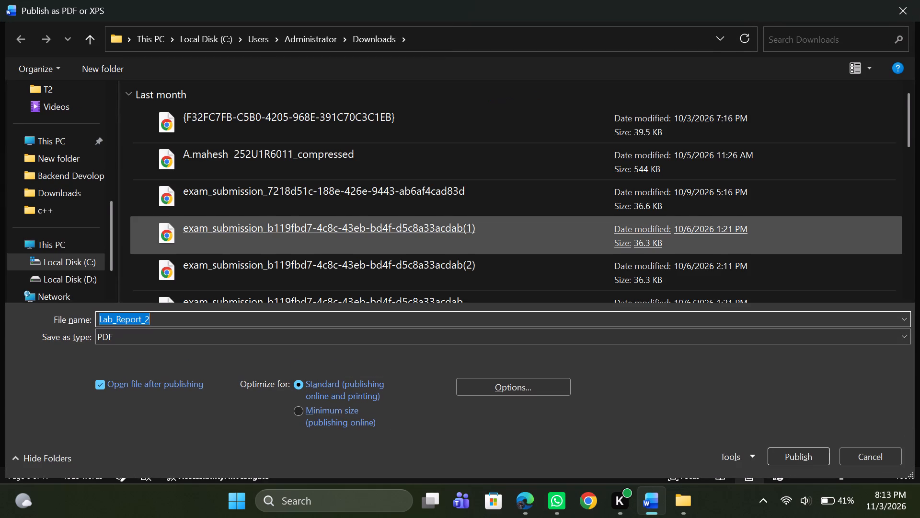
pyautogui.click(39, 97)
pyautogui.click(160, 133)
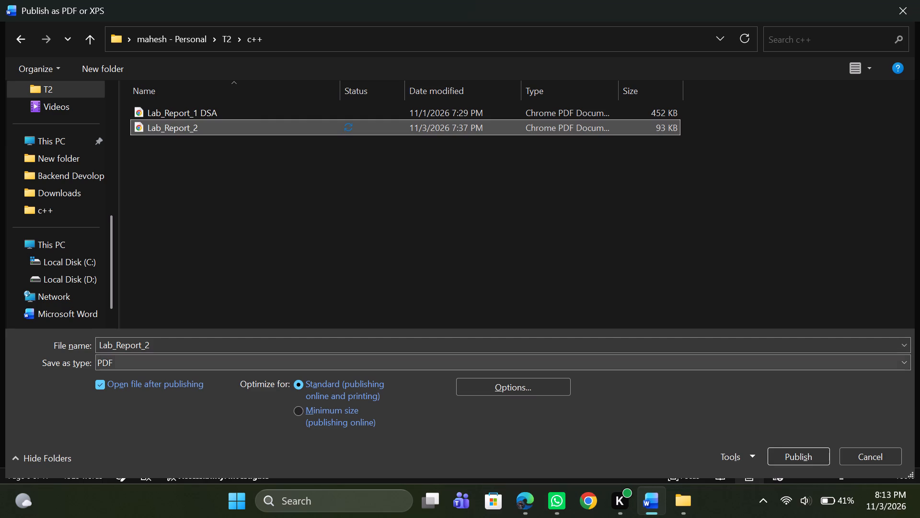
pyautogui.click(798, 457)
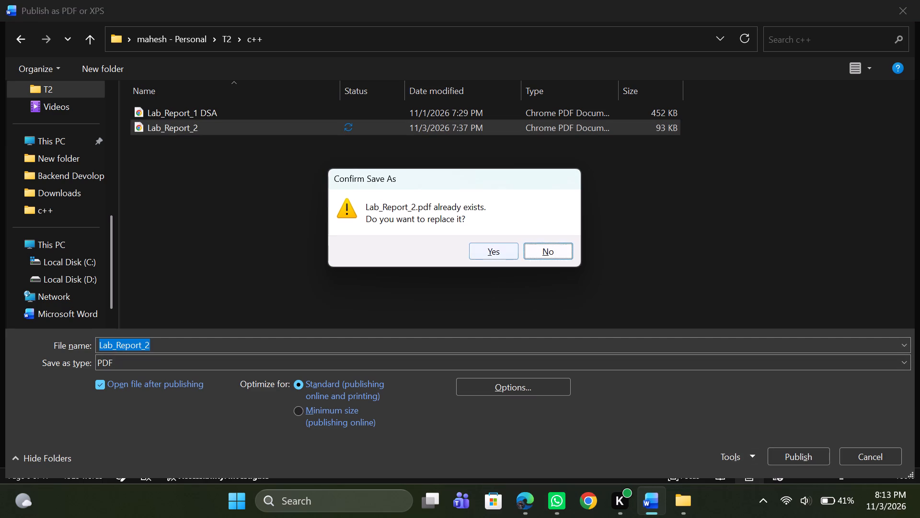
pyautogui.click(491, 256)
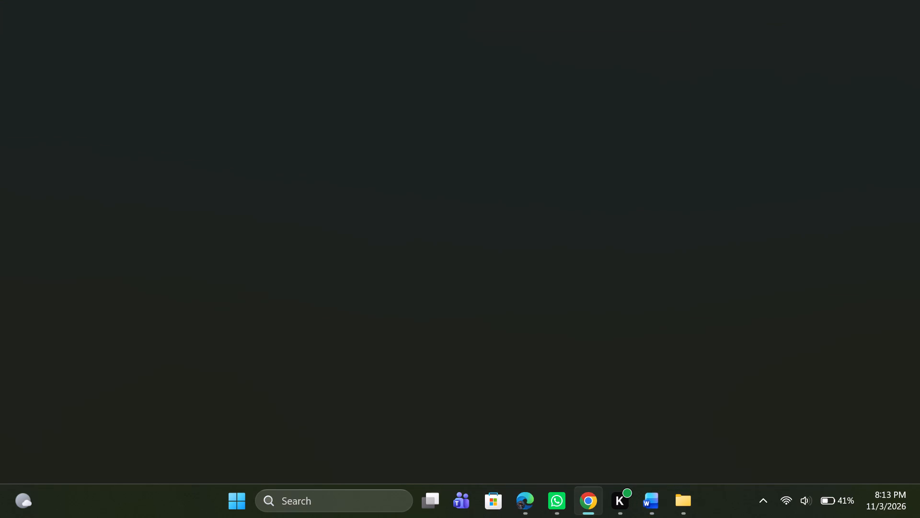
# Look through the published Lab_Report_2 PDF from the cover page to page 17 to check its layout and content.
pyautogui.scroll(-5, 491, 256)
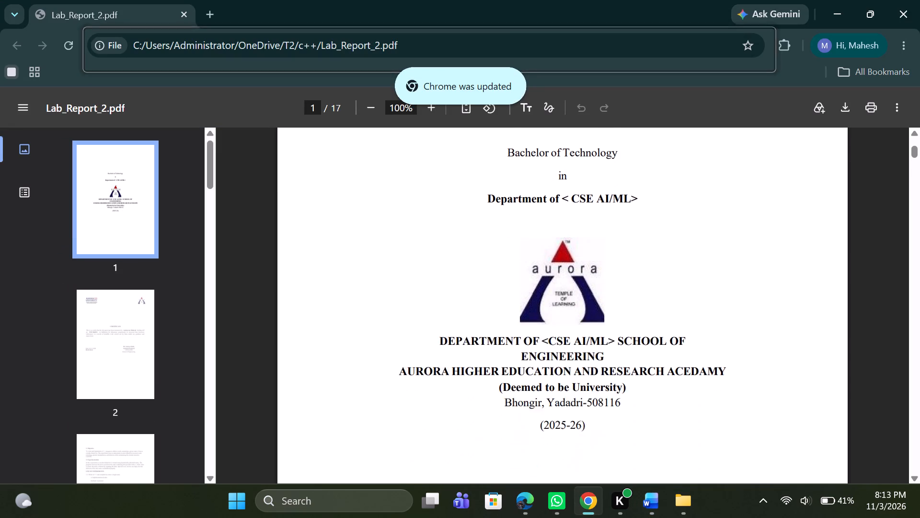
pyautogui.scroll(-6, 491, 256)
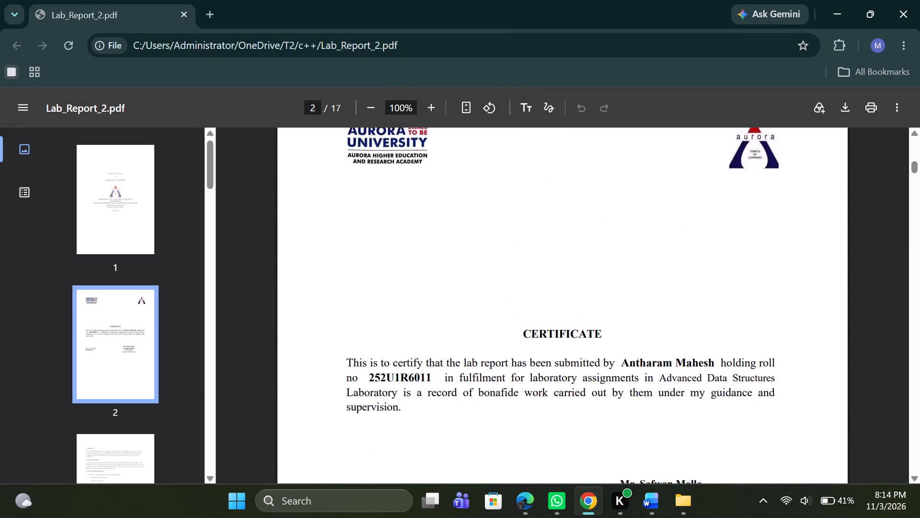
pyautogui.scroll(-8, 491, 256)
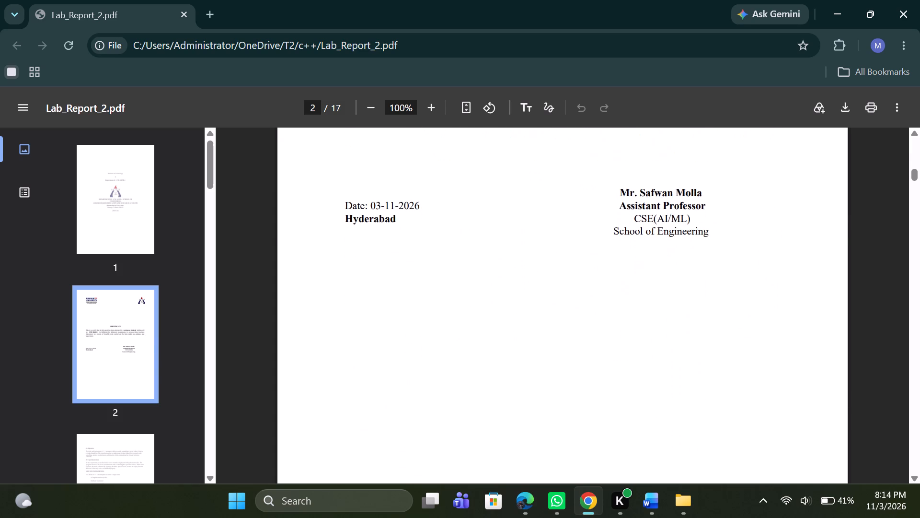
pyautogui.scroll(-11, 491, 256)
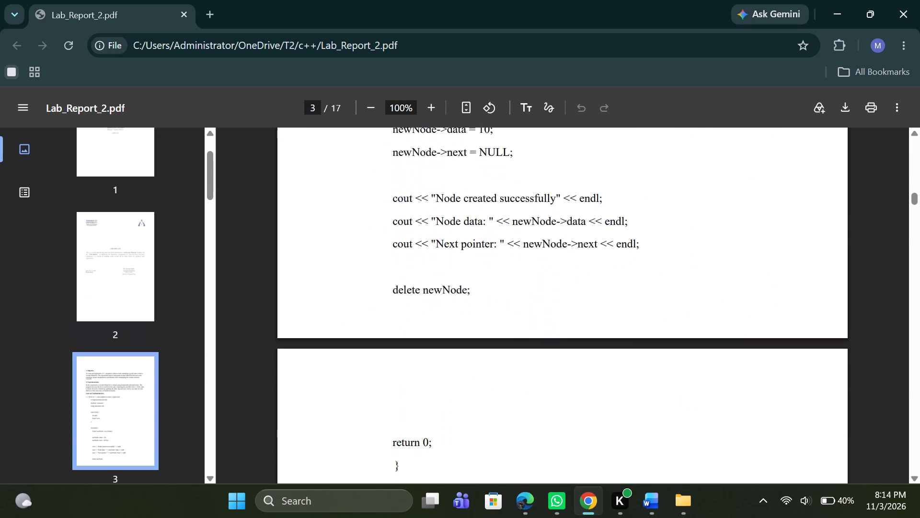
pyautogui.scroll(-13, 491, 256)
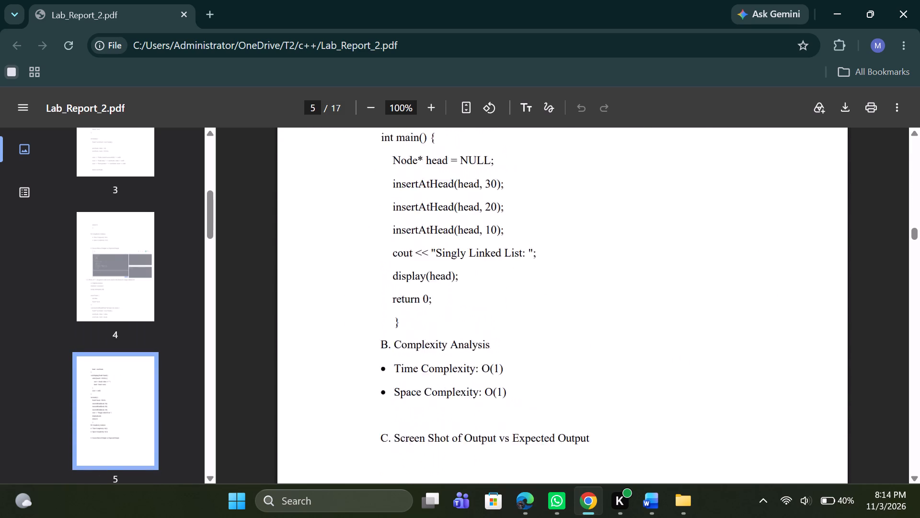
pyautogui.scroll(-3, 491, 256)
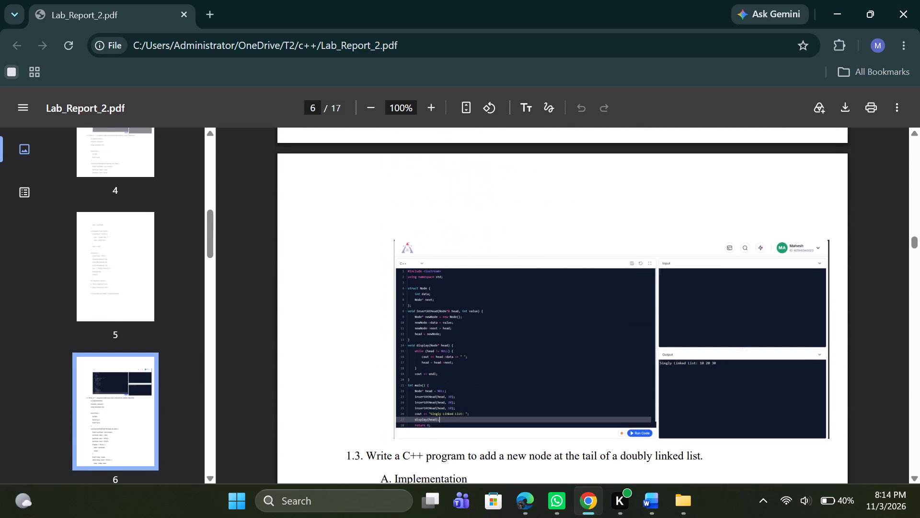
pyautogui.scroll(-14, 491, 256)
pyautogui.scroll(-8, 491, 256)
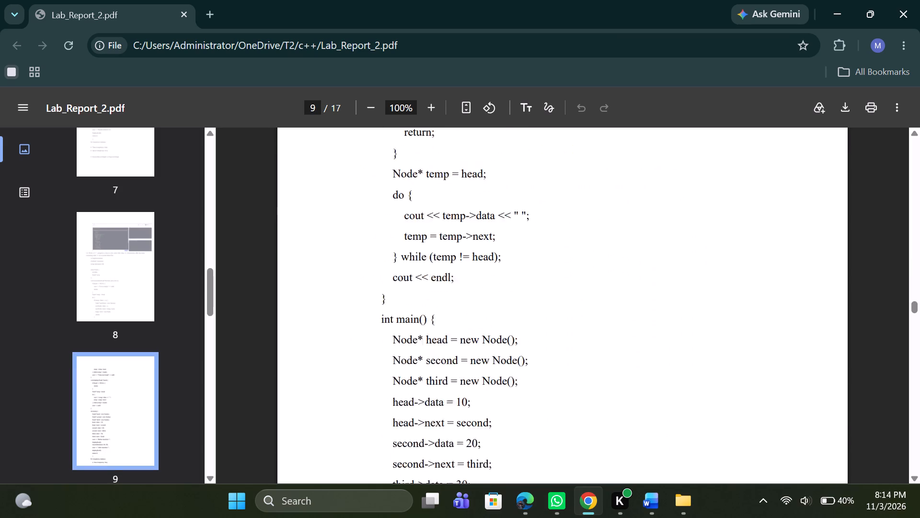
pyautogui.scroll(-15, 491, 256)
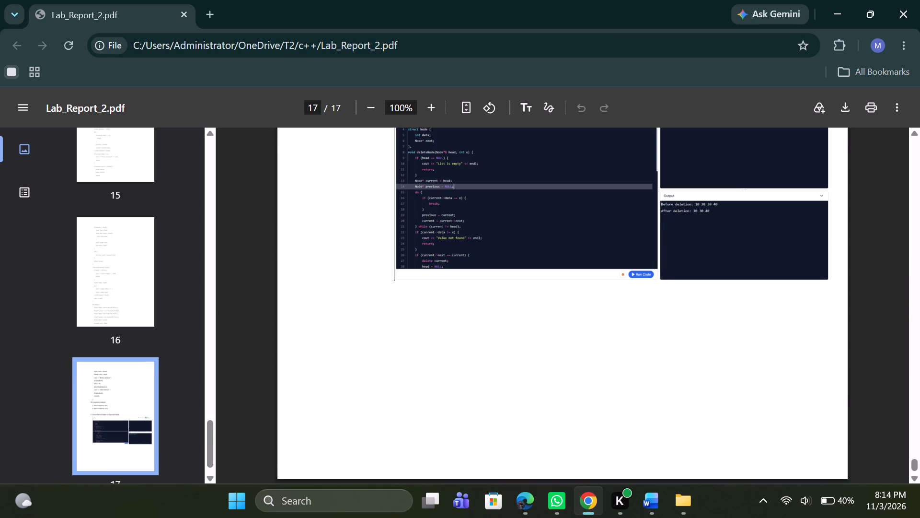
# Switch to Edge, upload the Lab_Report_2 PDF to the Lab Report 2 assessment on the Aurora University page, and close its details.
pyautogui.click(520, 508)
pyautogui.click(109, 10)
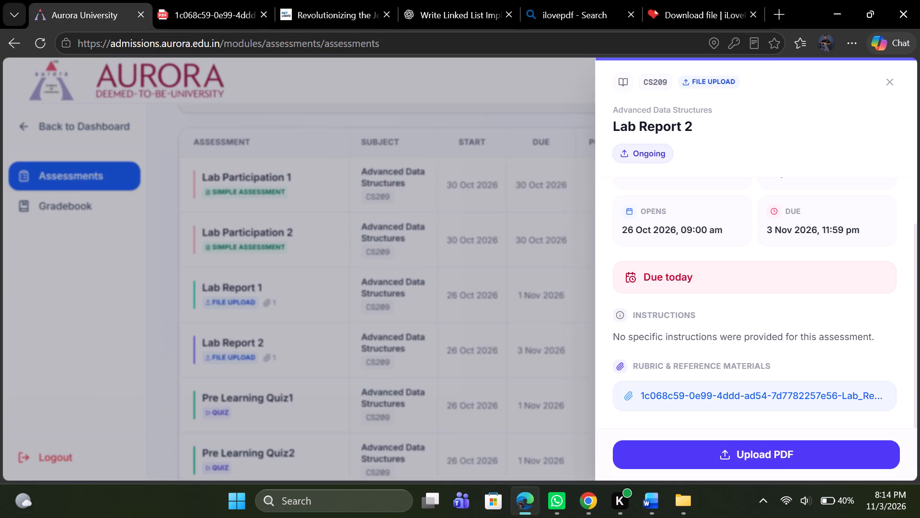
pyautogui.click(668, 446)
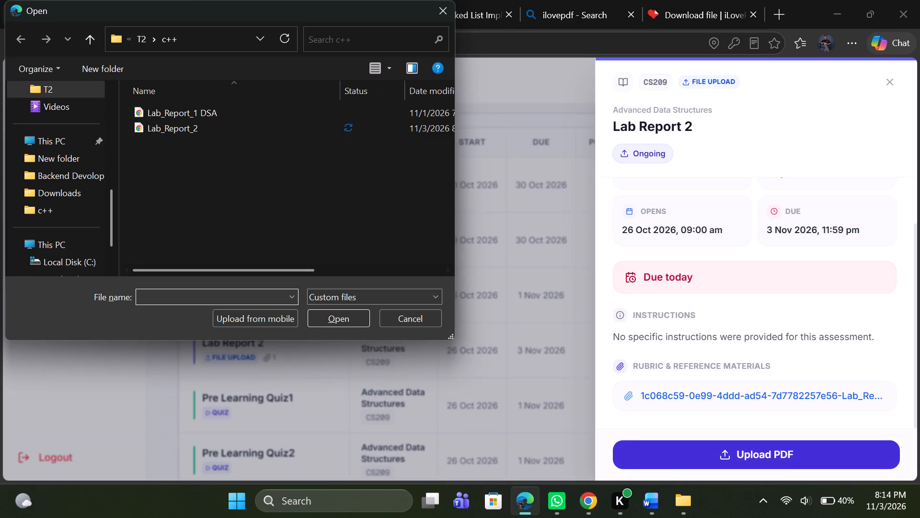
pyautogui.click(170, 135)
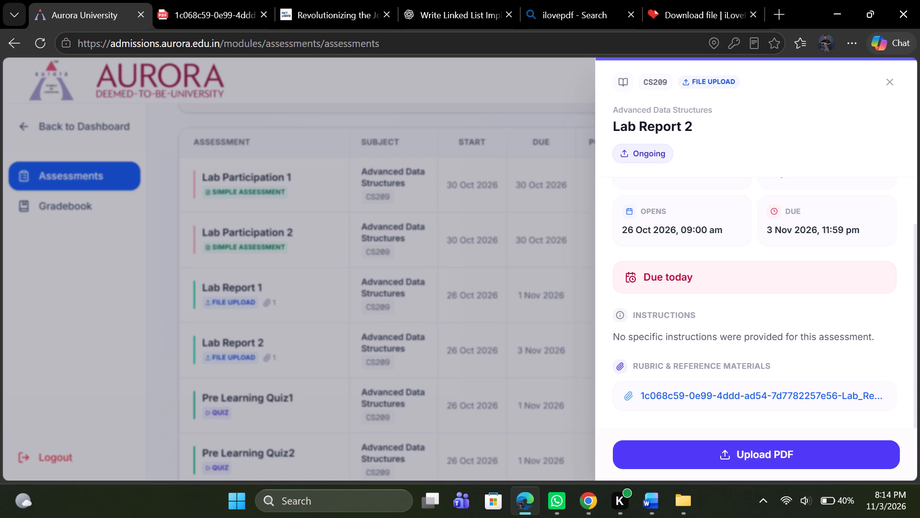
pyautogui.click(890, 78)
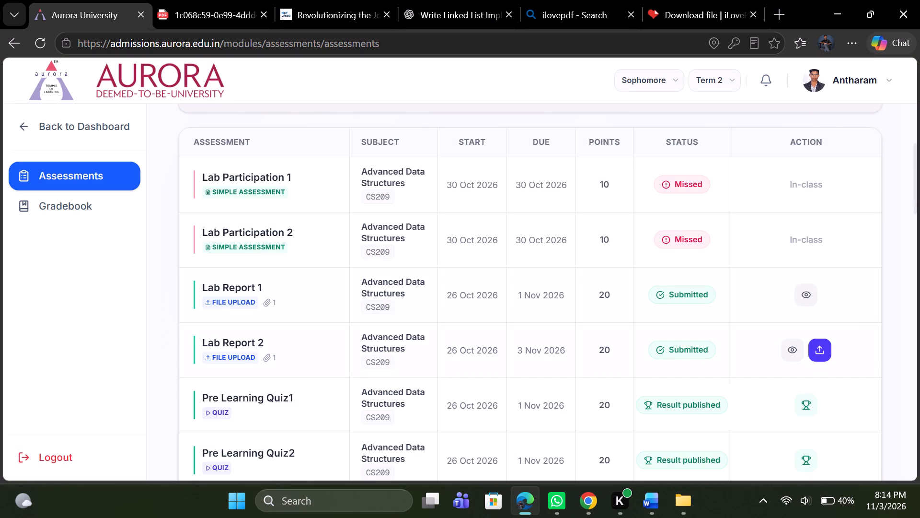
# Open the submitted Lab Report 2 file, check its first pages, and close both open PDF tabs.
pyautogui.click(795, 343)
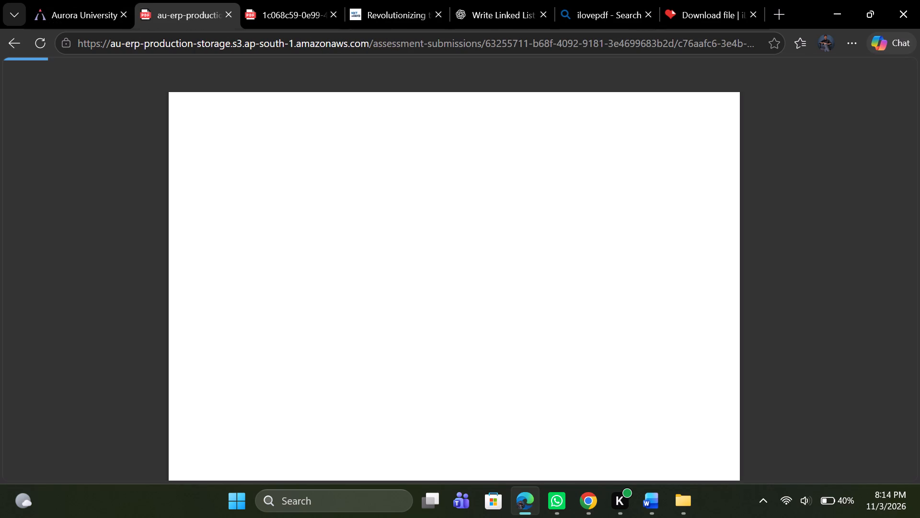
pyautogui.scroll(-12, 596, 337)
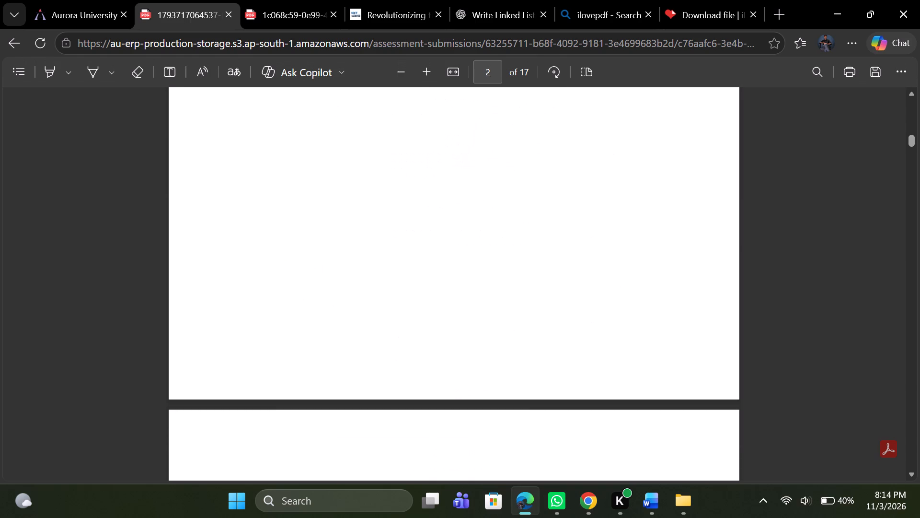
pyautogui.scroll(-9, 596, 337)
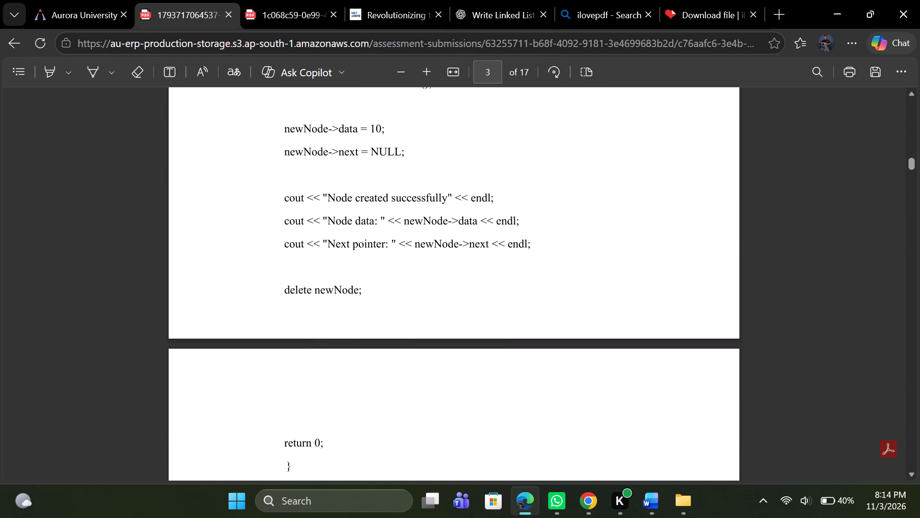
pyautogui.click(230, 10)
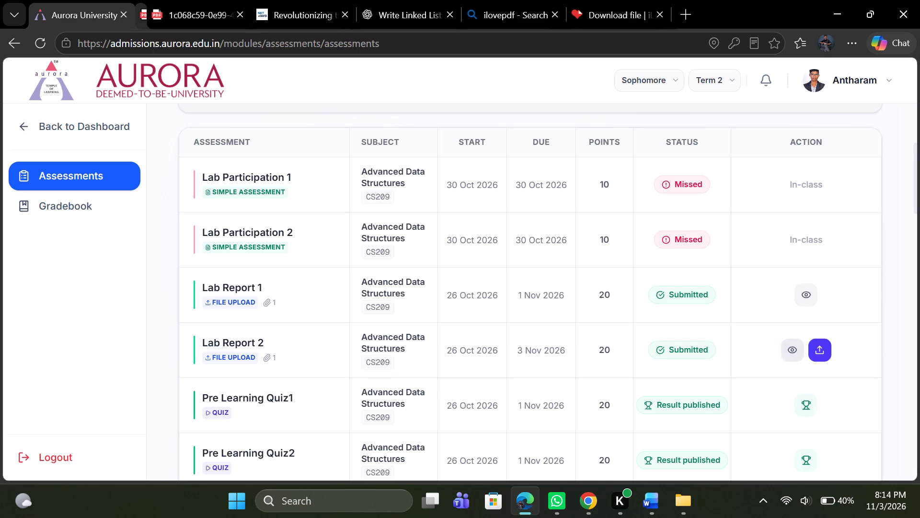
pyautogui.click(230, 10)
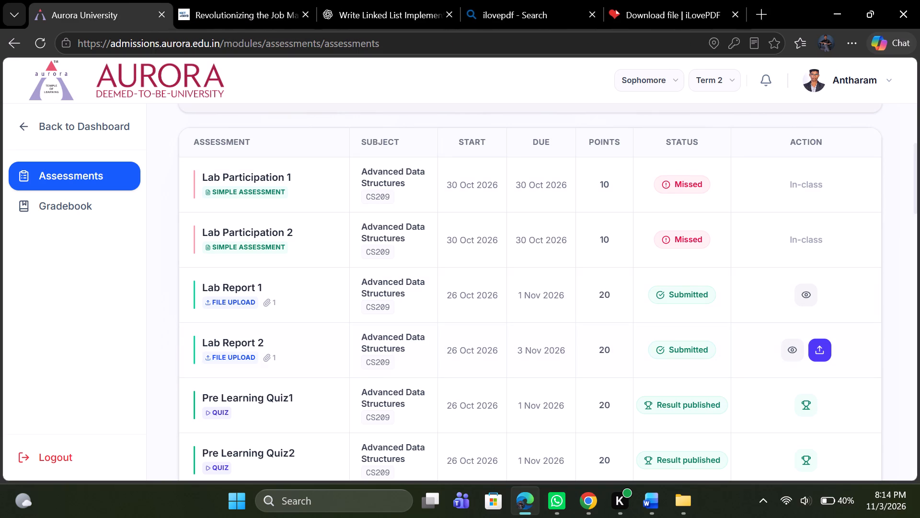
# Open the Backend Development Fundamentals assessments and start Pre Learning Quiz3.
pyautogui.scroll(-3, 460, 343)
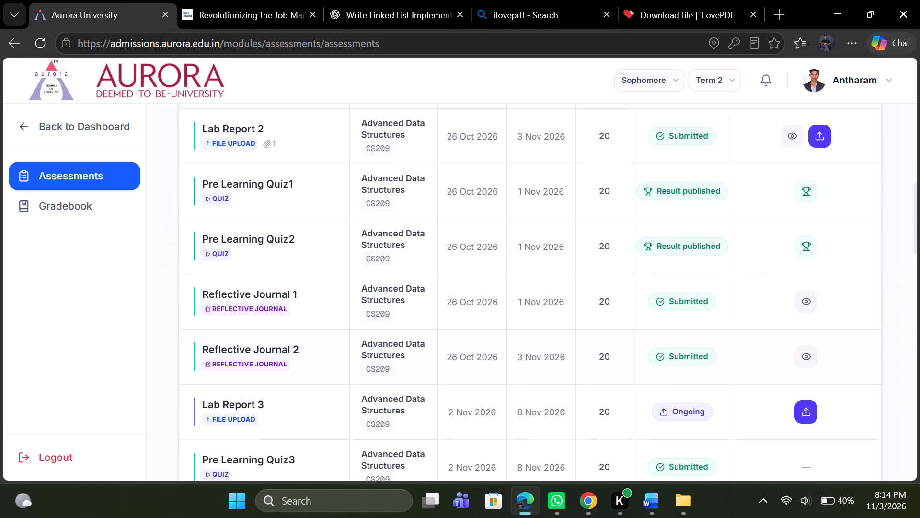
pyautogui.scroll(8, 248, 160)
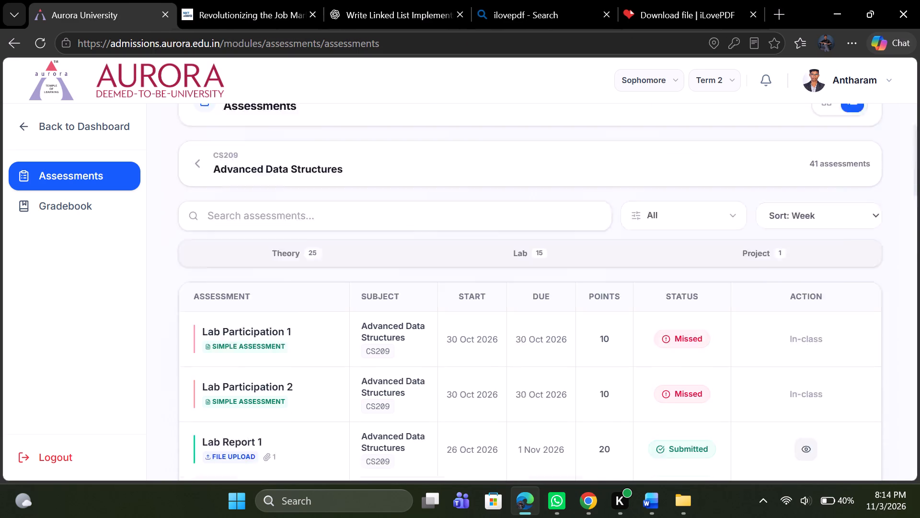
pyautogui.click(197, 215)
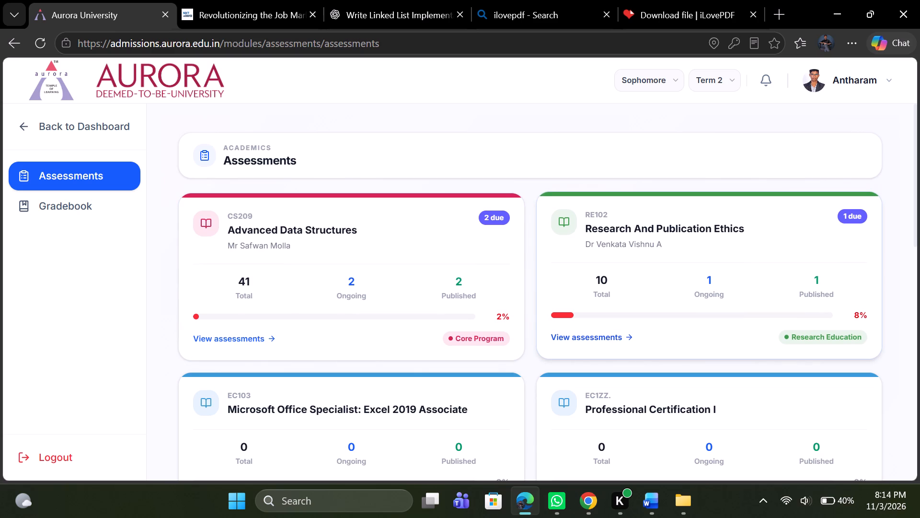
pyautogui.scroll(-5, 714, 284)
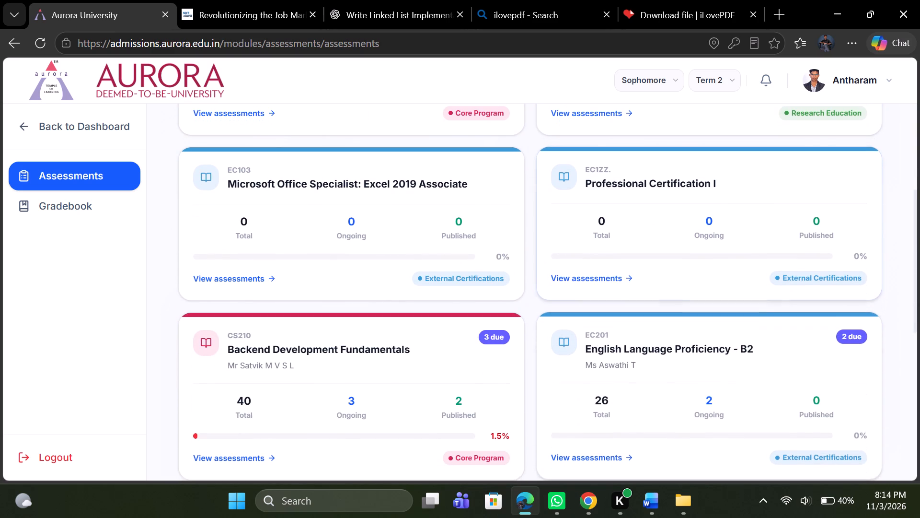
pyautogui.click(356, 400)
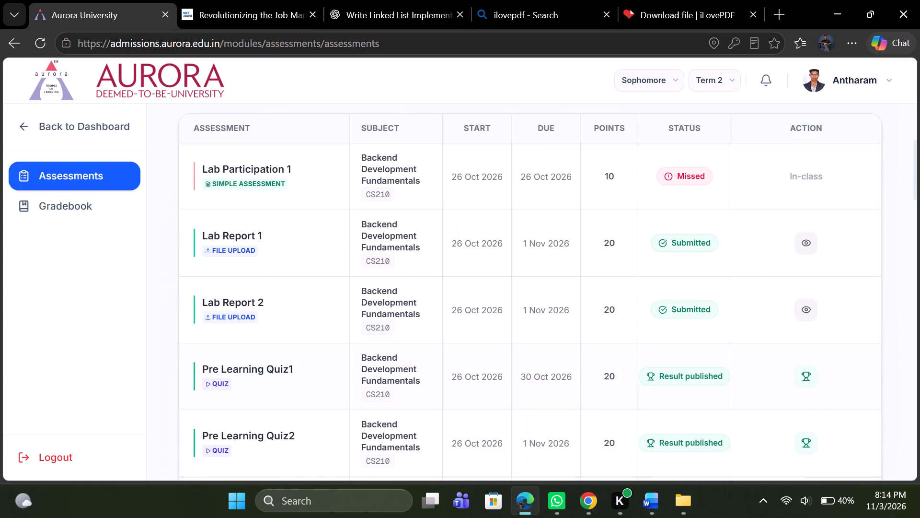
pyautogui.scroll(-3, 356, 400)
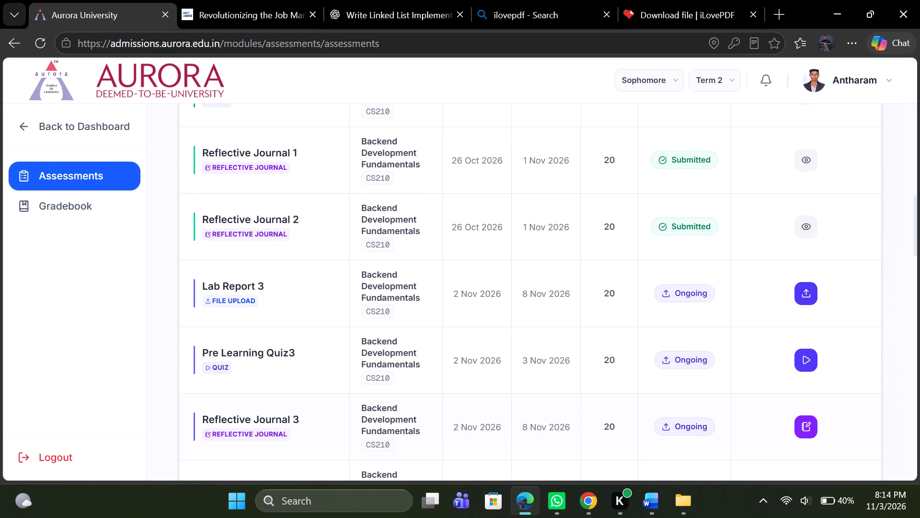
pyautogui.click(802, 353)
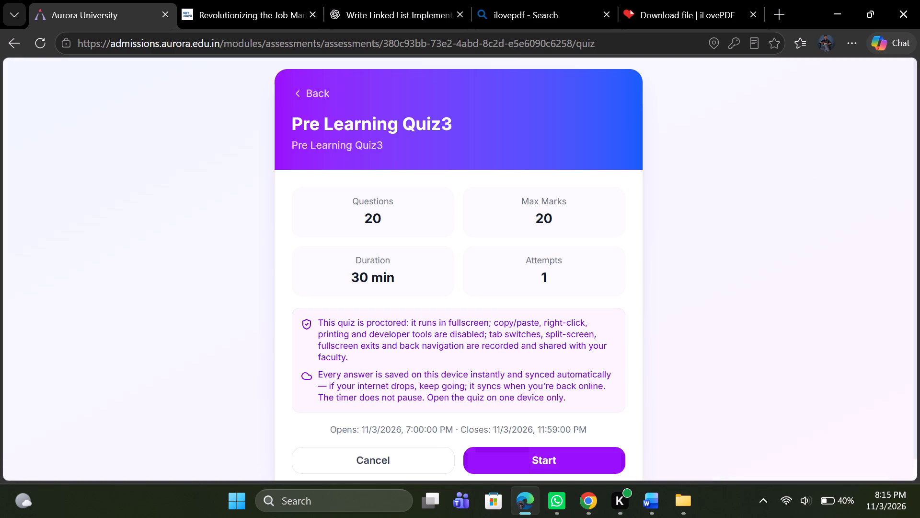
pyautogui.click(541, 454)
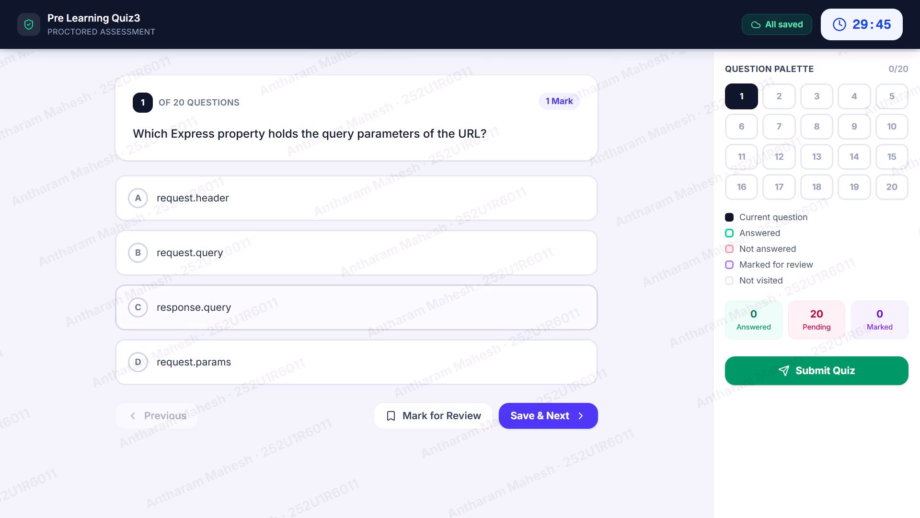
# Answer question 1 with "request.query" and question 2 with "500 Internal Server Error", saving each answer.
pyautogui.click(246, 255)
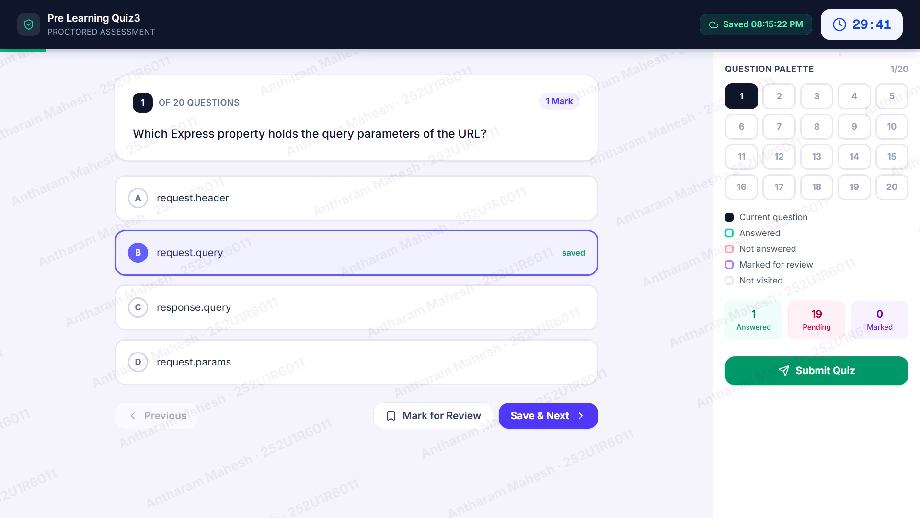
pyautogui.click(525, 412)
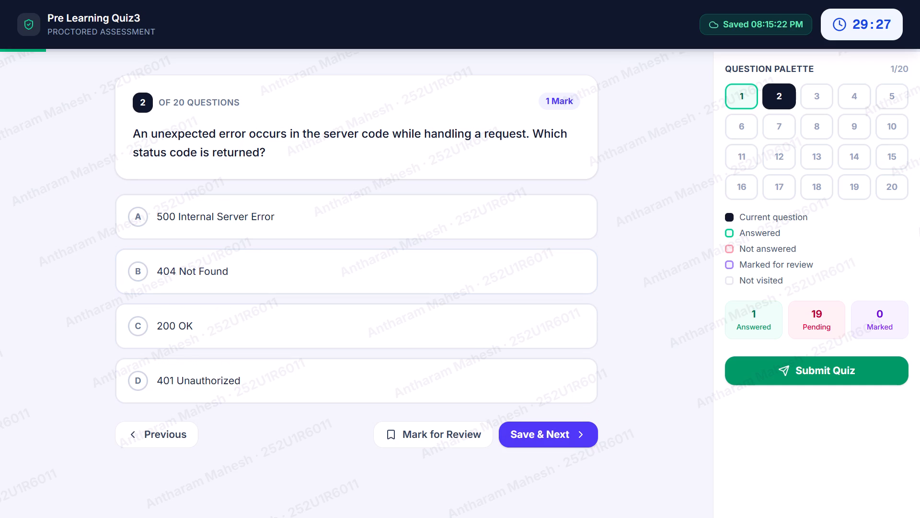
pyautogui.click(525, 412)
pyautogui.click(212, 210)
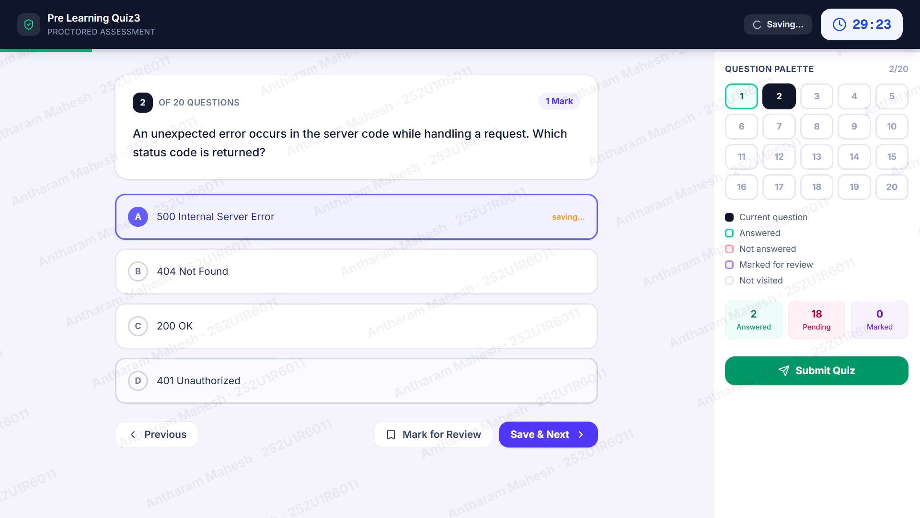
pyautogui.click(537, 429)
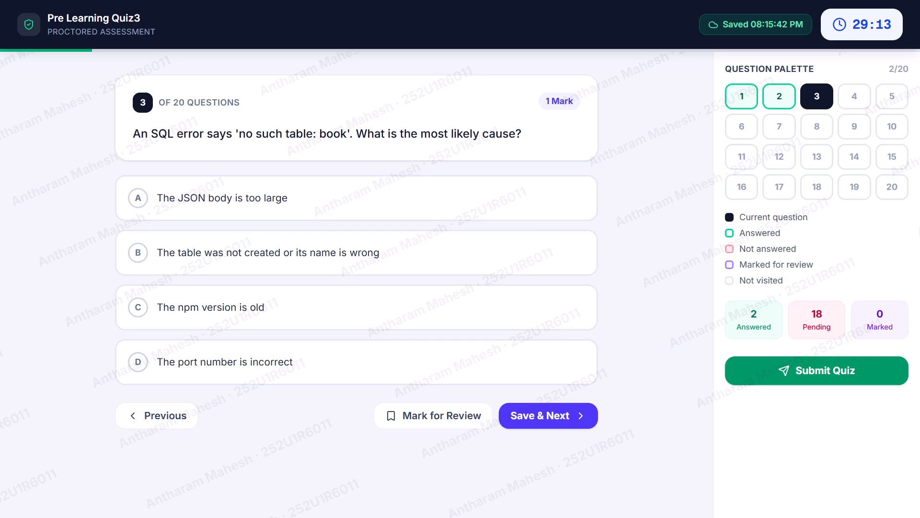
# Answer question 3 with "The table was not created or its name is wrong" and question 4 with "GET", saving each answer.
pyautogui.click(310, 259)
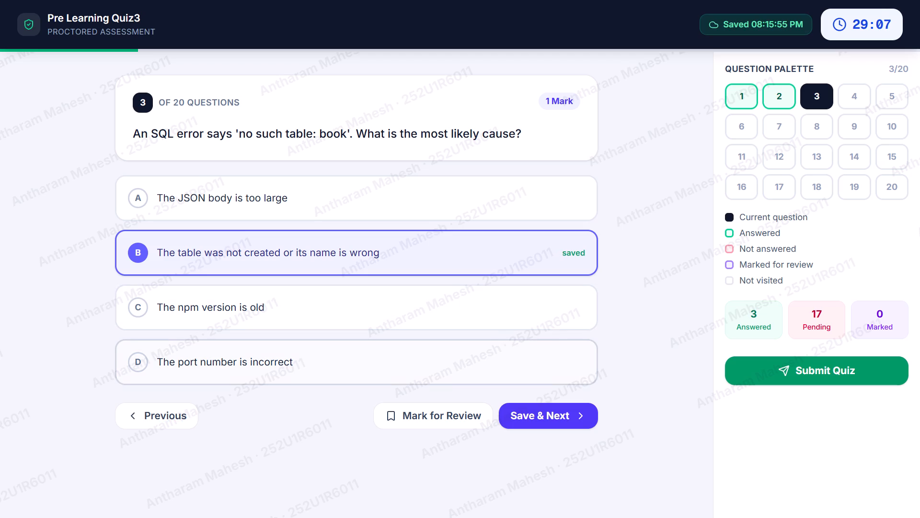
pyautogui.click(516, 409)
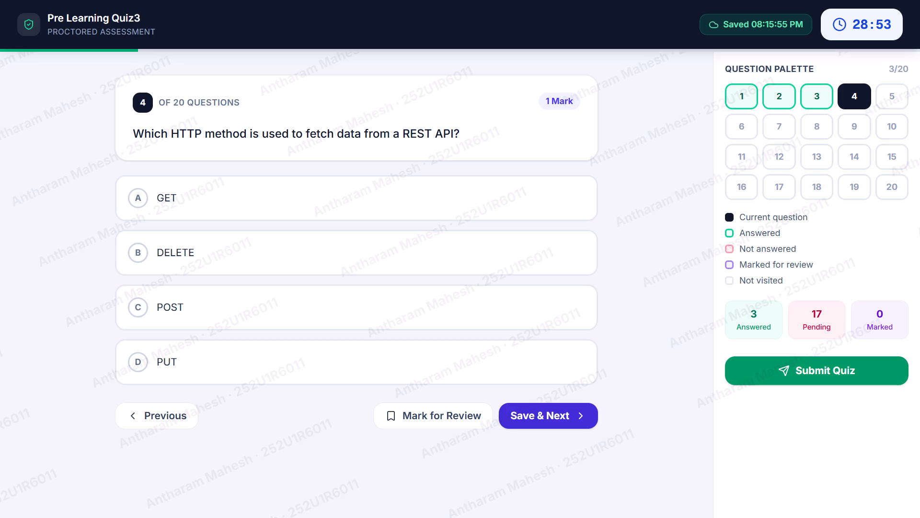
pyautogui.click(226, 185)
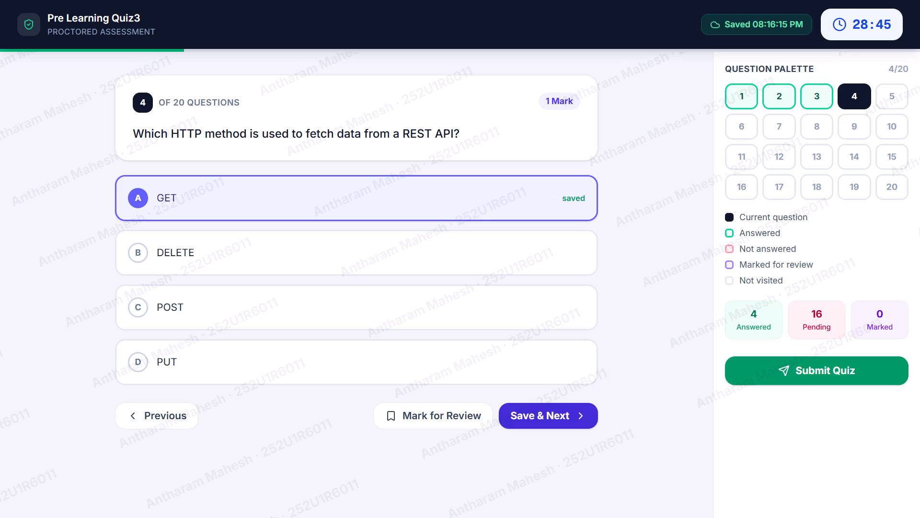
pyautogui.click(540, 411)
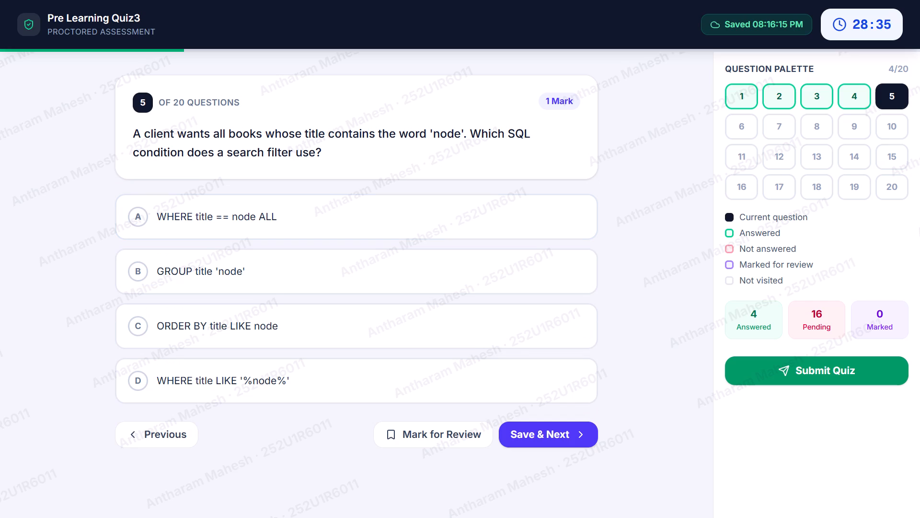
# Answer question 5 with "WHERE title LIKE '%node%'" and question 6 with "400 Bad Request", saving each answer.
pyautogui.click(347, 376)
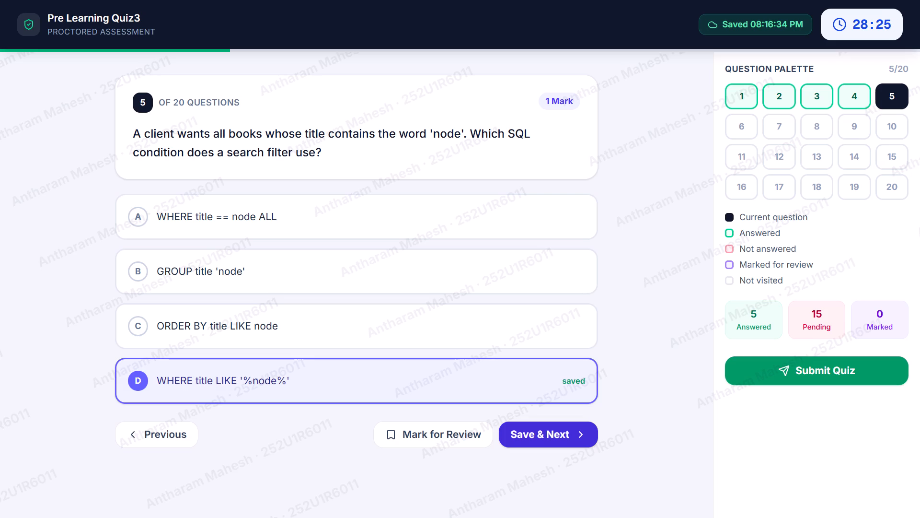
pyautogui.click(564, 433)
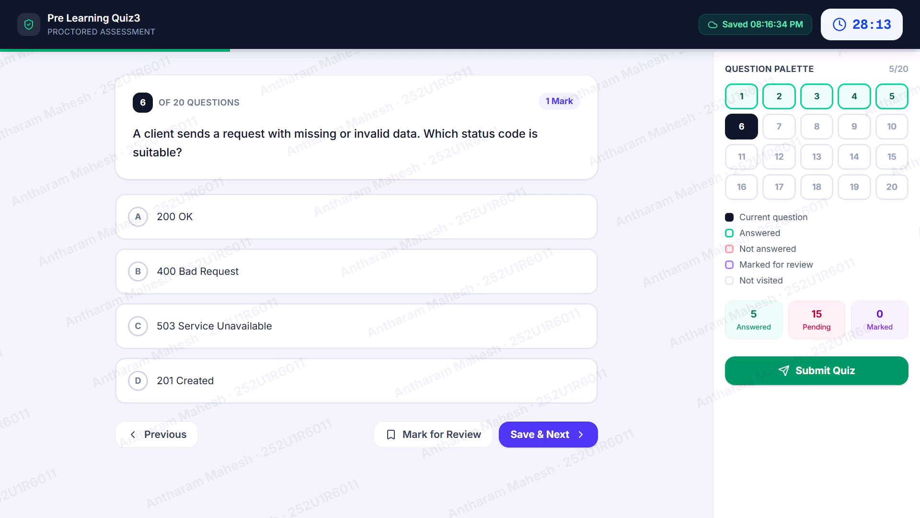
pyautogui.click(278, 268)
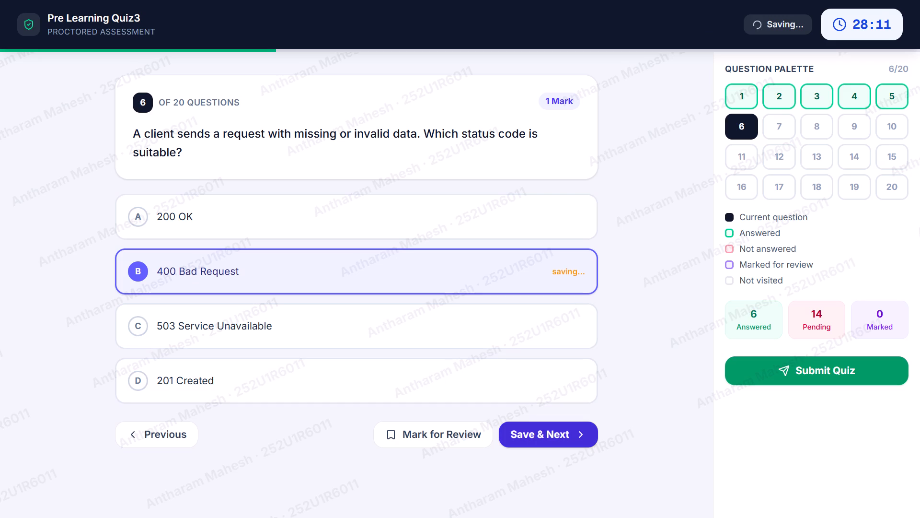
pyautogui.click(538, 431)
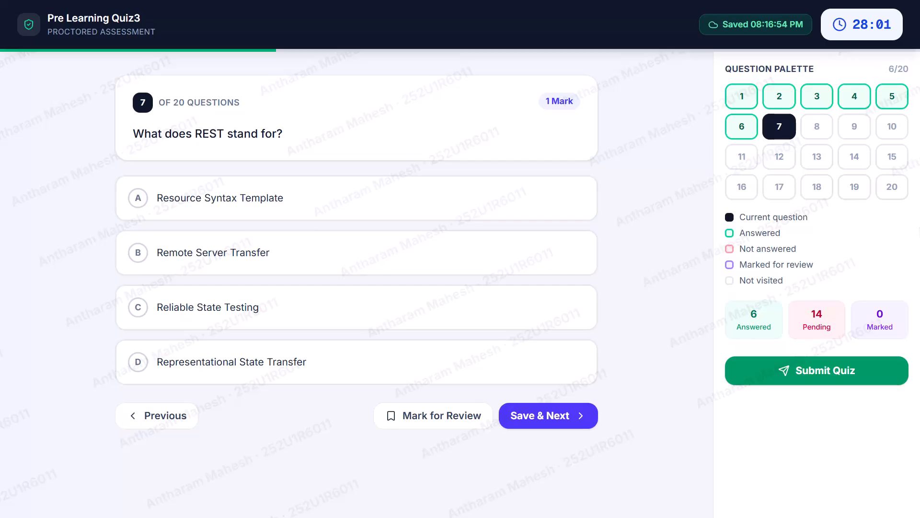
# Answer question 7 with "Representational State Transfer" and question 8 with "ORDER BY", saving each answer.
pyautogui.click(223, 367)
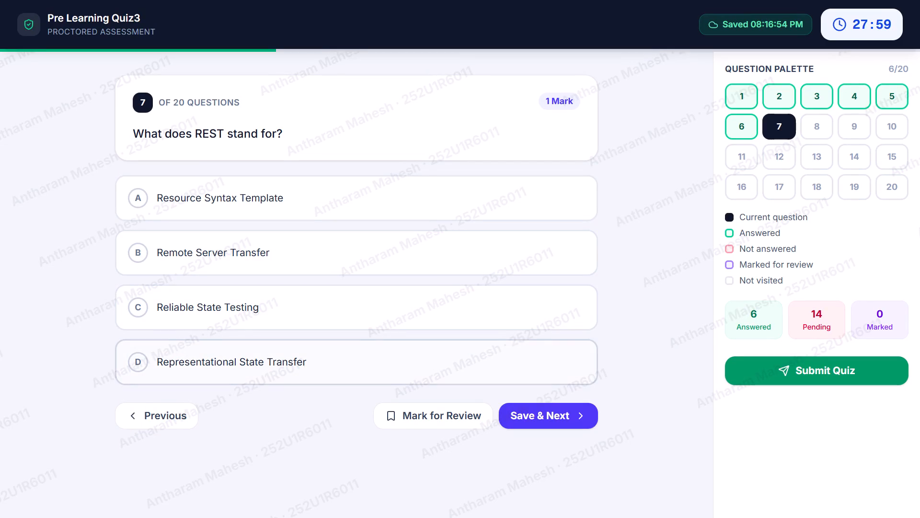
pyautogui.click(562, 411)
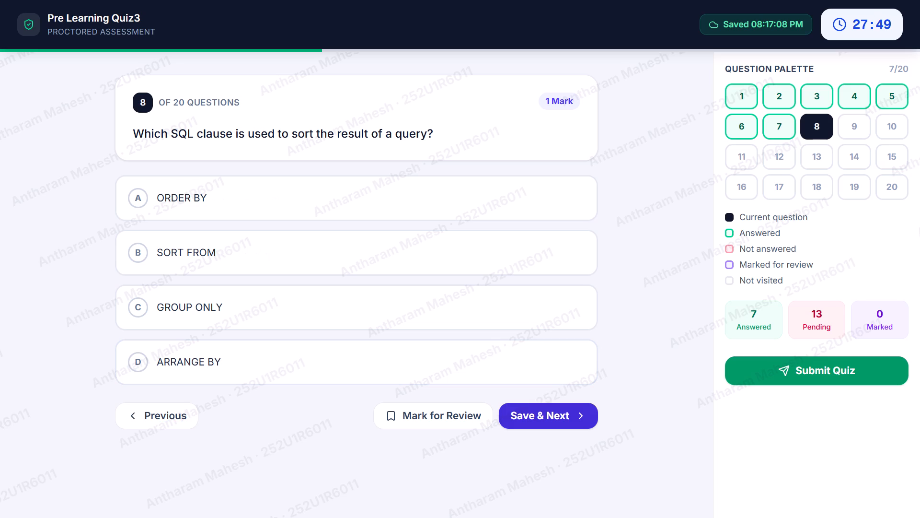
pyautogui.click(310, 204)
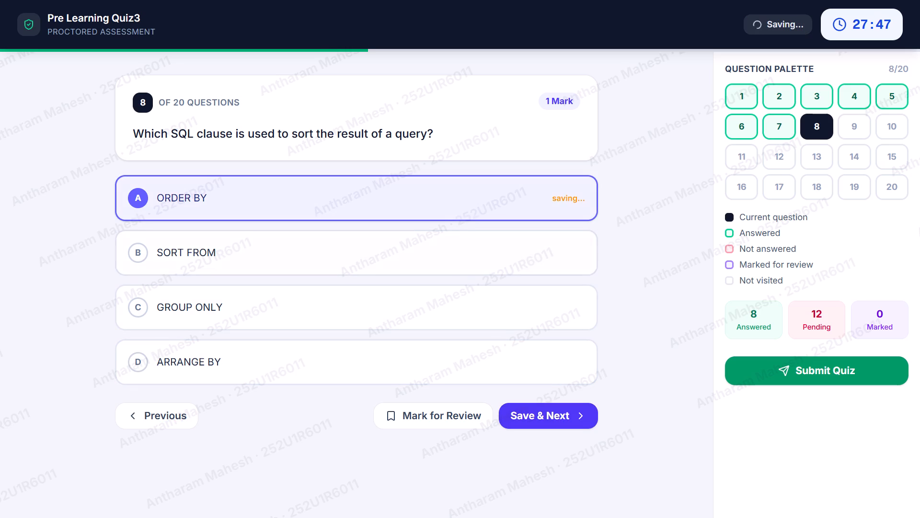
pyautogui.click(545, 426)
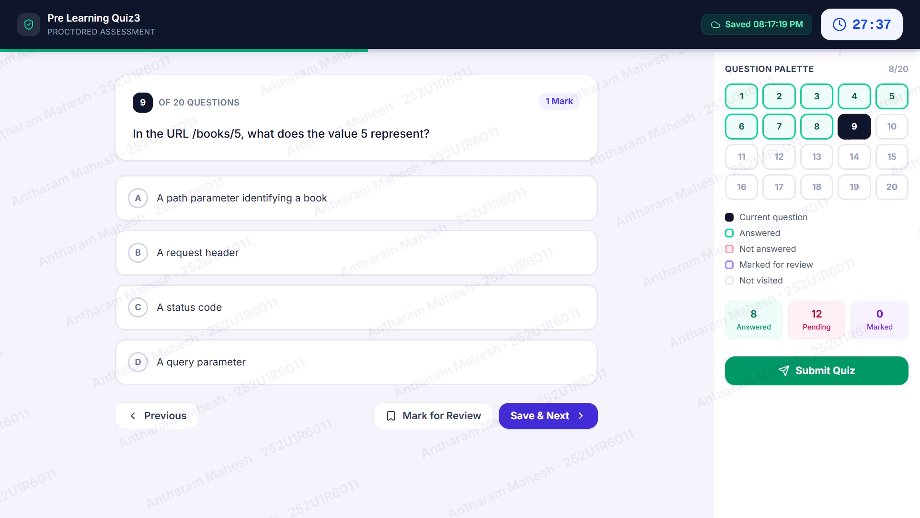
# Answer question 9 with "A path parameter identifying a book" and question 10 with "DESC", saving each answer.
pyautogui.click(281, 188)
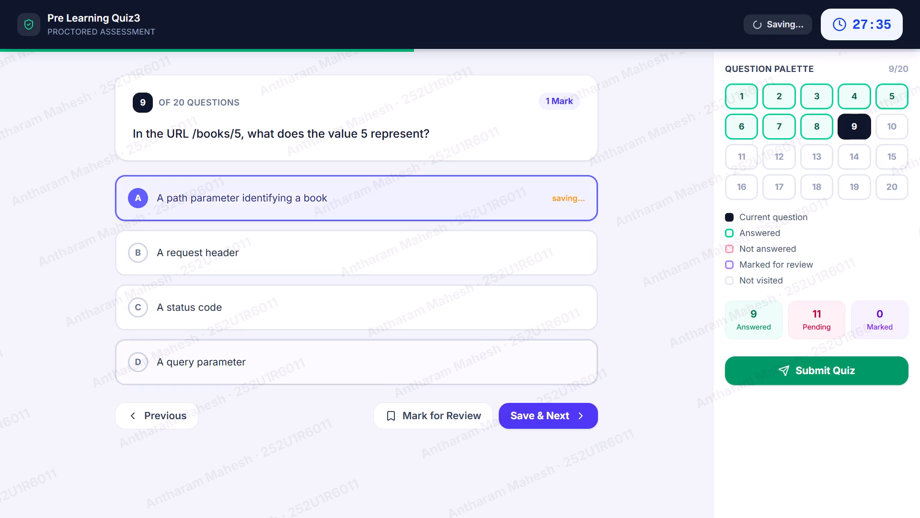
pyautogui.click(534, 412)
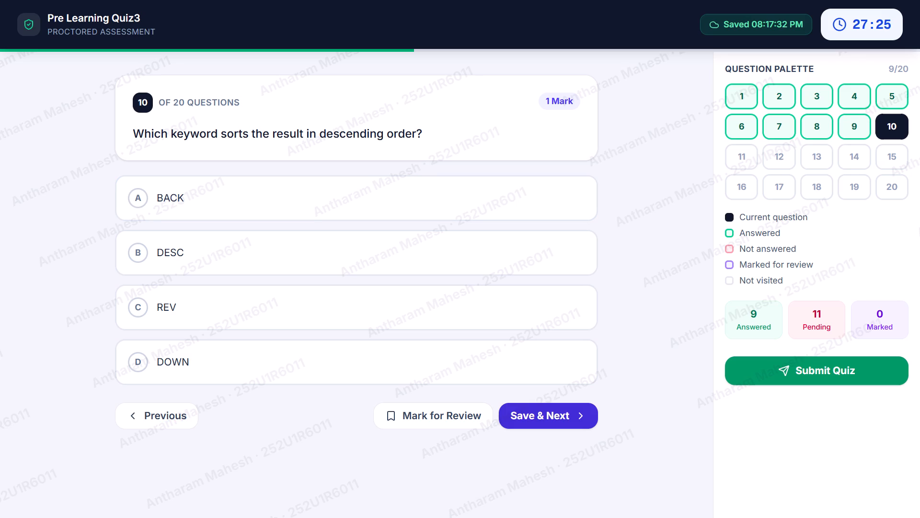
pyautogui.click(249, 257)
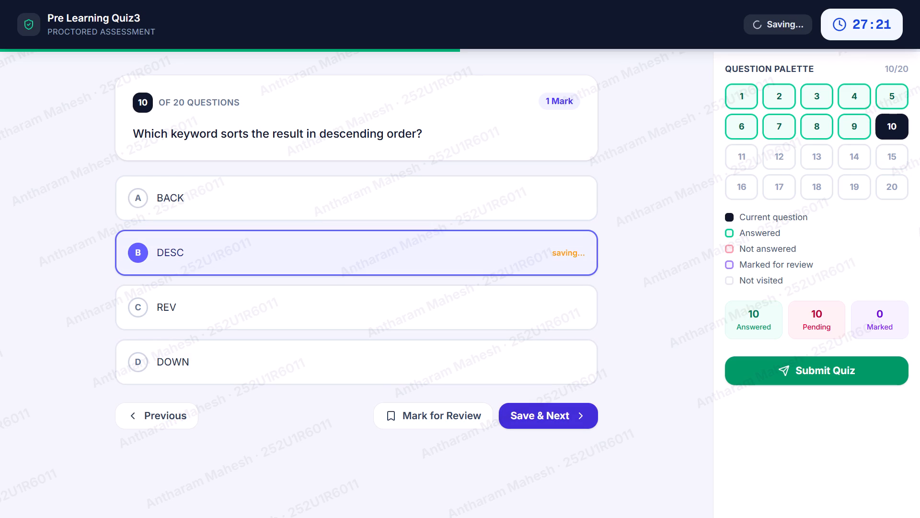
pyautogui.click(540, 414)
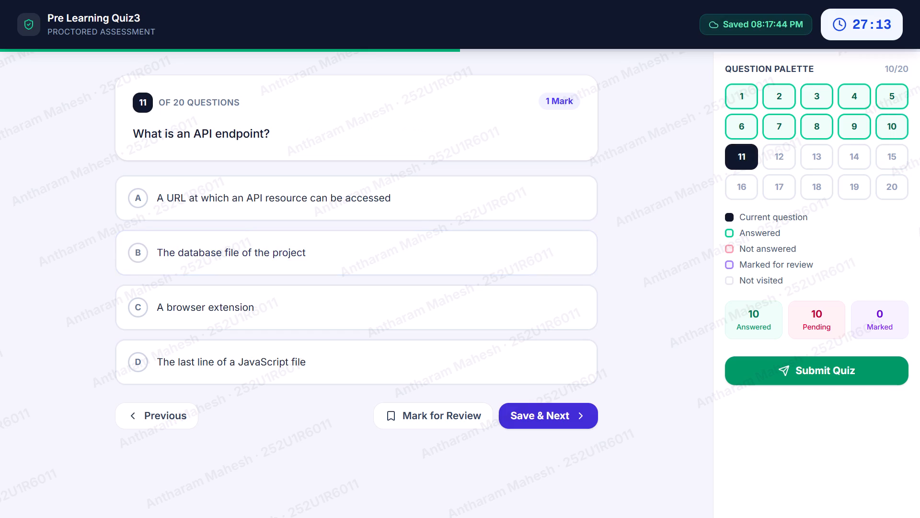
# Answer questions 11 and 12 with "A URL at which an API resource can be accessed" and "The import path is wrong or the file does not exist".
pyautogui.click(332, 197)
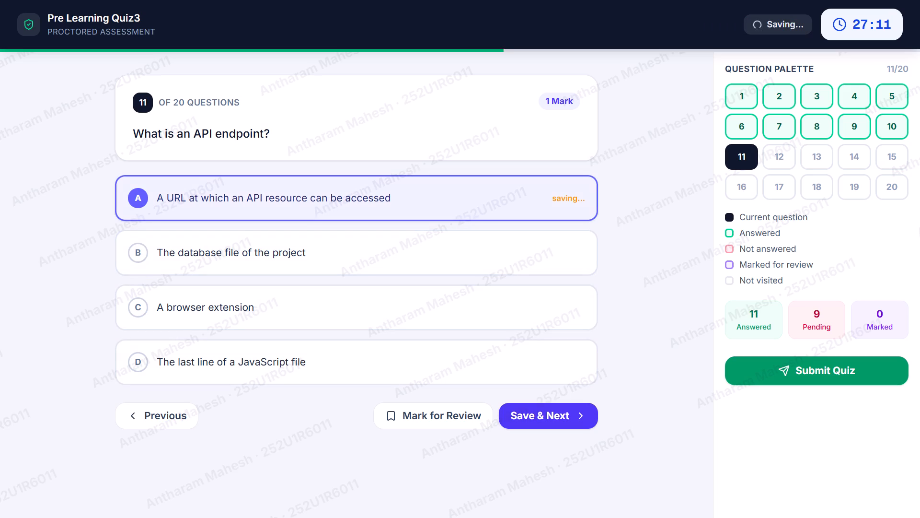
pyautogui.click(537, 412)
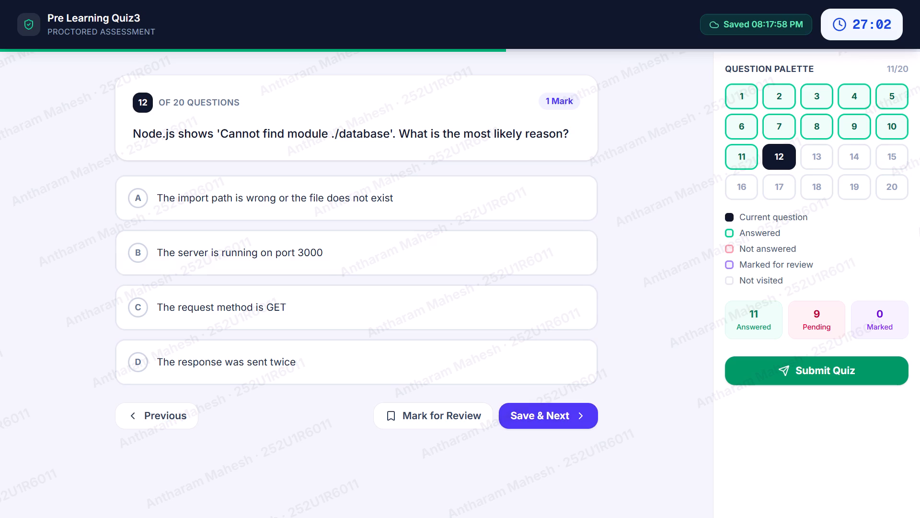
pyautogui.click(345, 212)
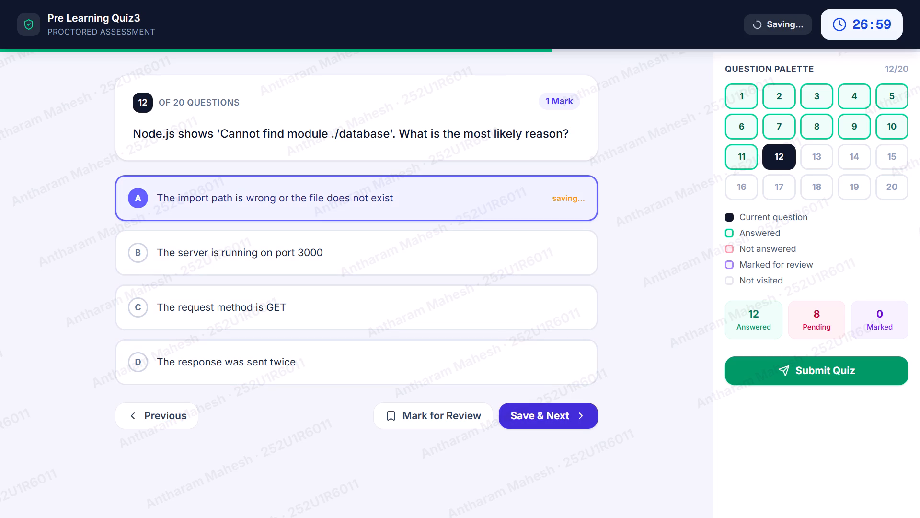
pyautogui.click(532, 421)
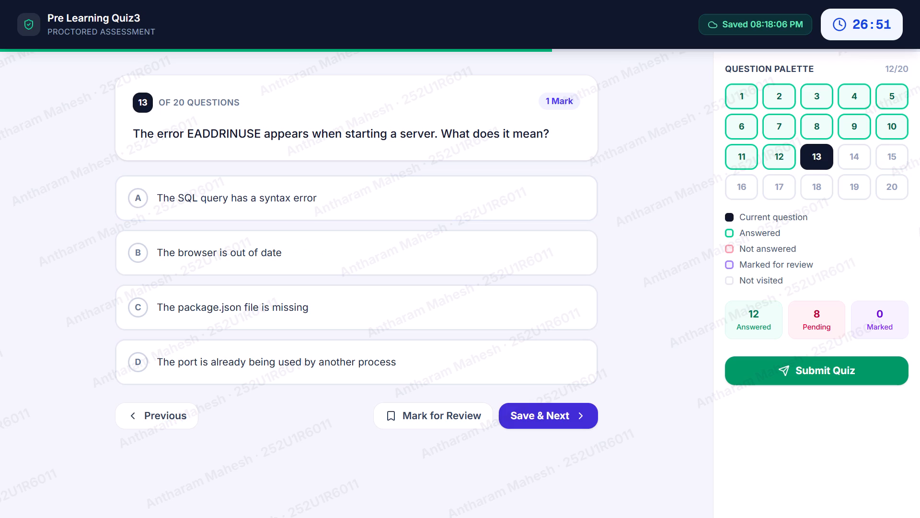
# Answer question 13 with "The port is already being used by another process" and question 14 with "title=node", saving each answer.
pyautogui.click(355, 353)
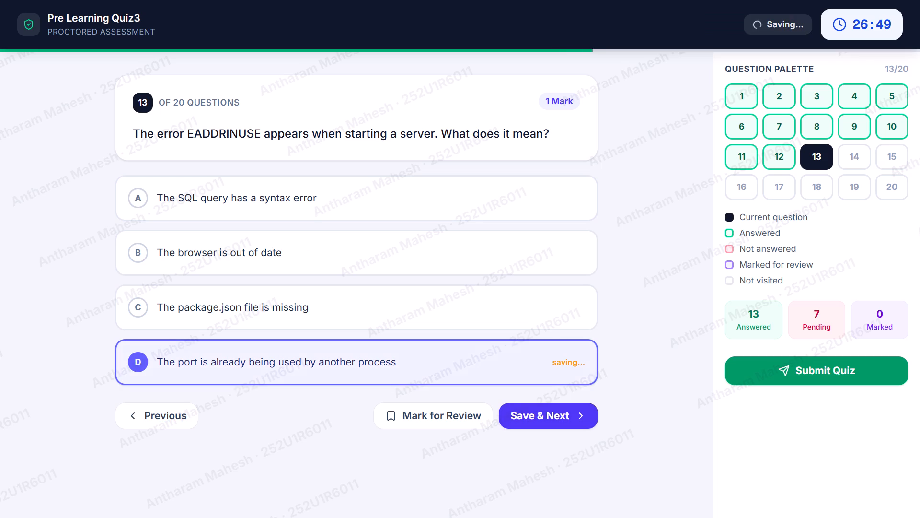
pyautogui.click(526, 410)
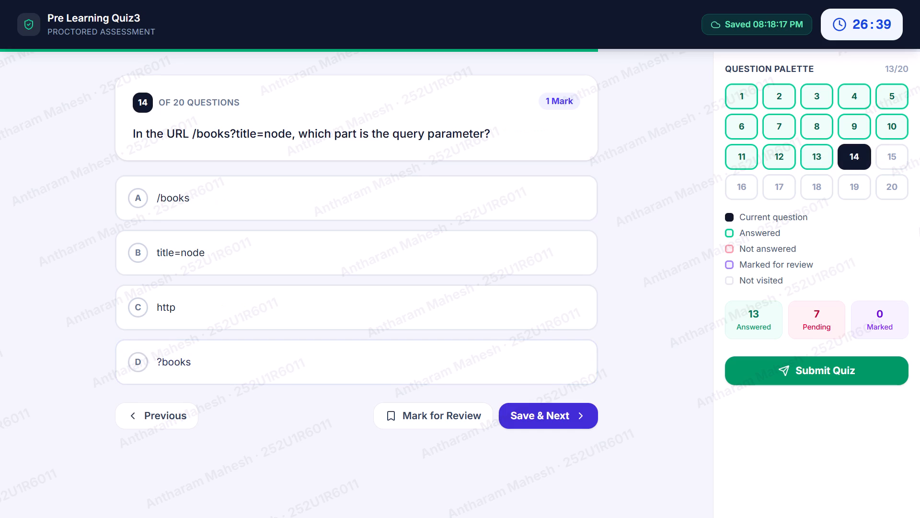
pyautogui.click(319, 270)
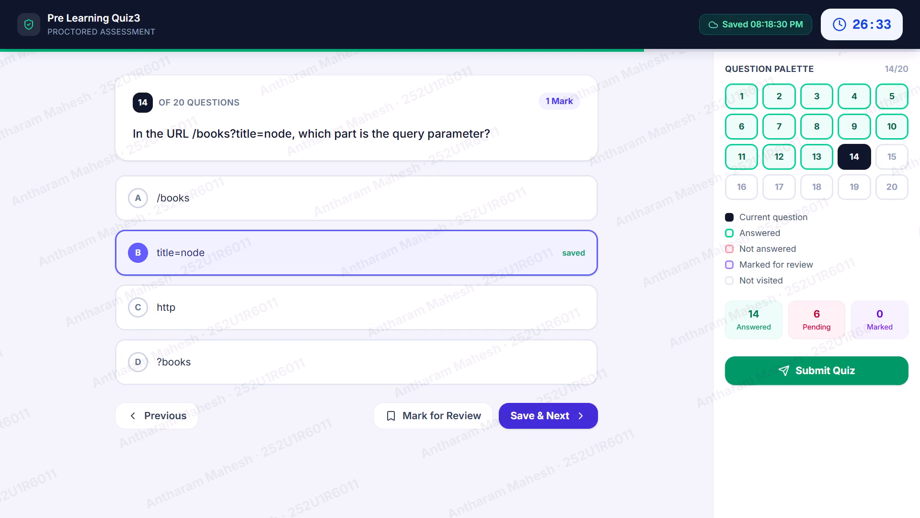
pyautogui.click(525, 414)
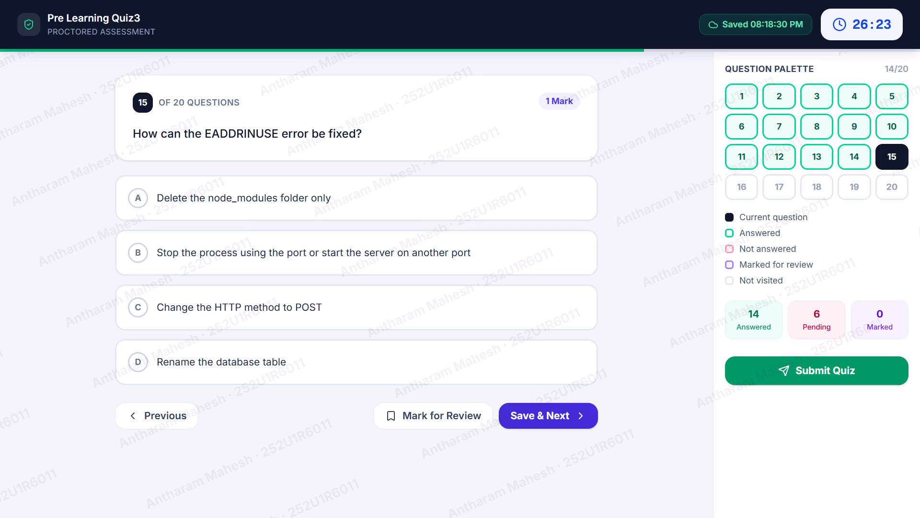
# Answer question 15 with "Stop the process using the port or start the server on another port" and question 16 with "201 Created", saving each answer.
pyautogui.click(438, 241)
pyautogui.click(557, 415)
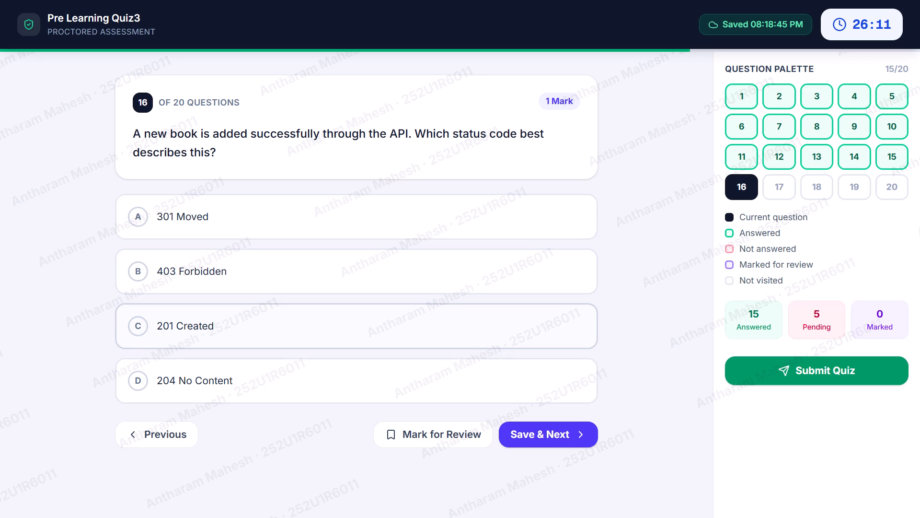
pyautogui.click(225, 330)
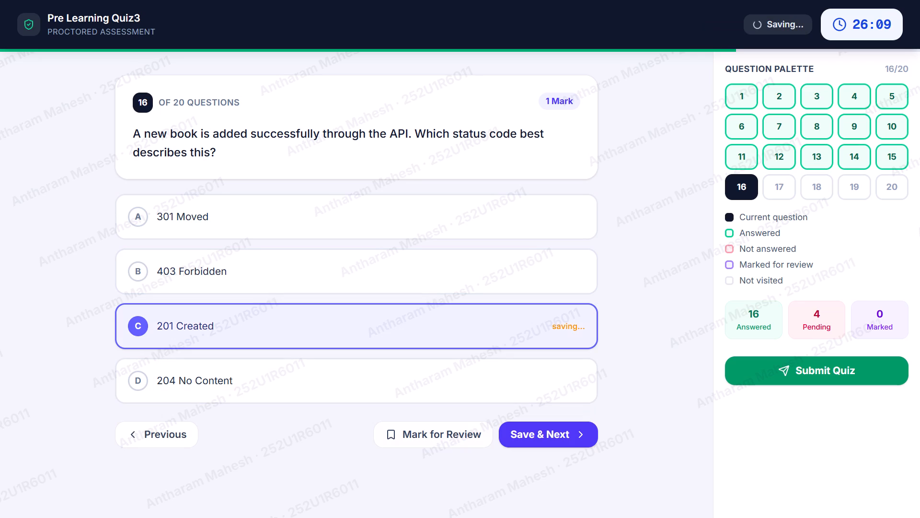
pyautogui.click(529, 432)
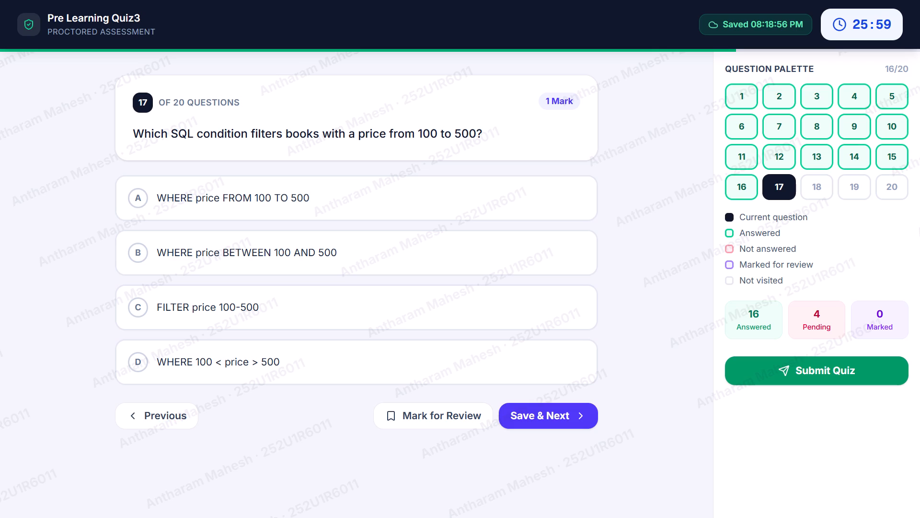
# Answer question 17 with "WHERE price BETWEEN 100 AND 500" and question 18 with "Each request carries all the information the server needs to process it".
pyautogui.click(276, 260)
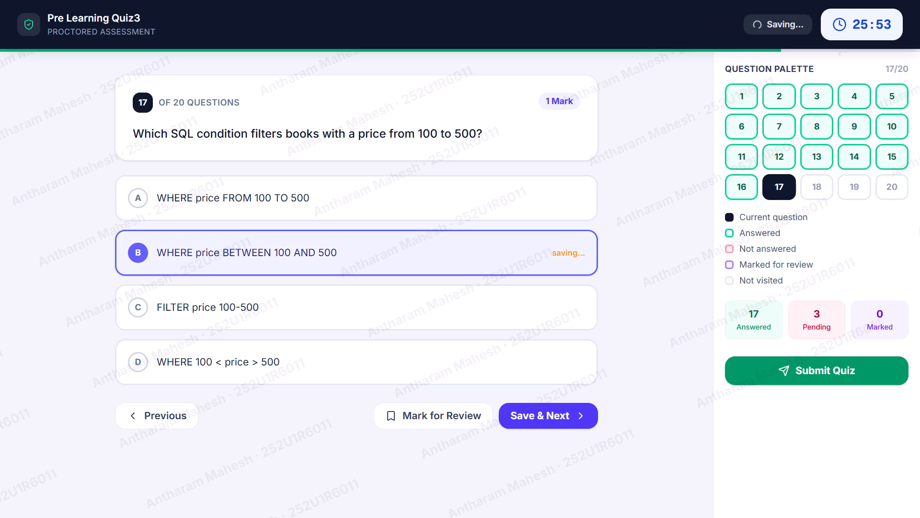
pyautogui.click(525, 415)
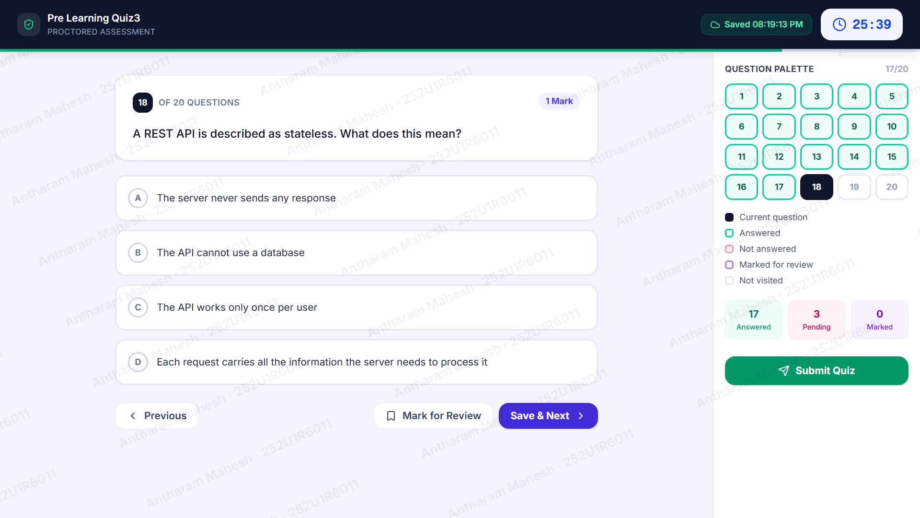
pyautogui.click(456, 363)
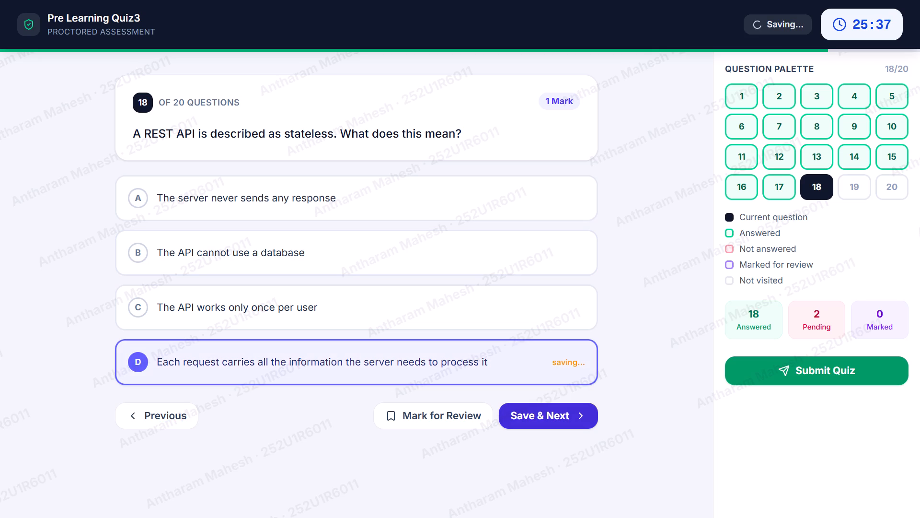
pyautogui.click(542, 417)
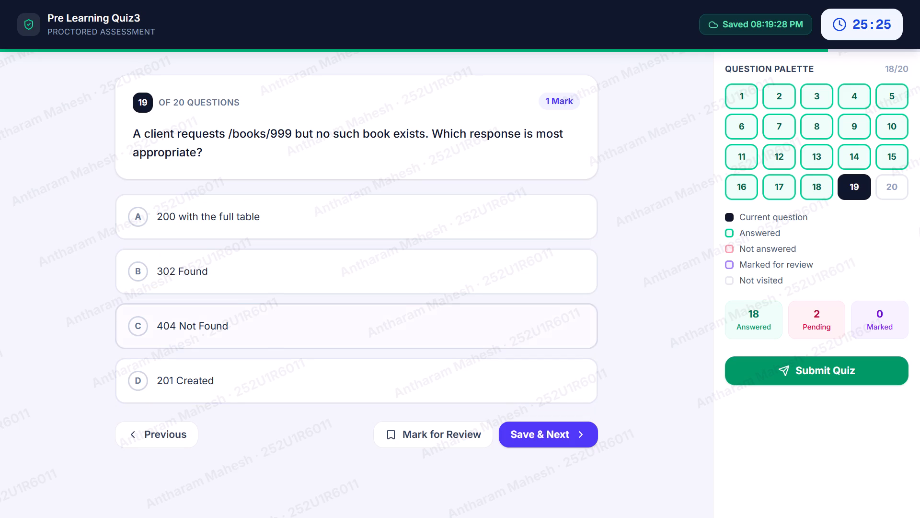
# Answer question 19 with "404 Not Found" and question 20 with "app.get('/books', handler)".
pyautogui.click(212, 325)
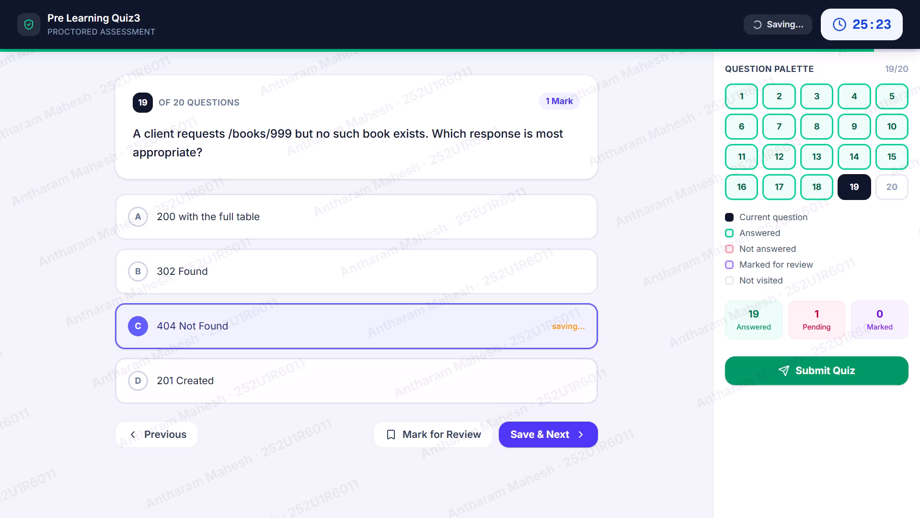
pyautogui.click(534, 434)
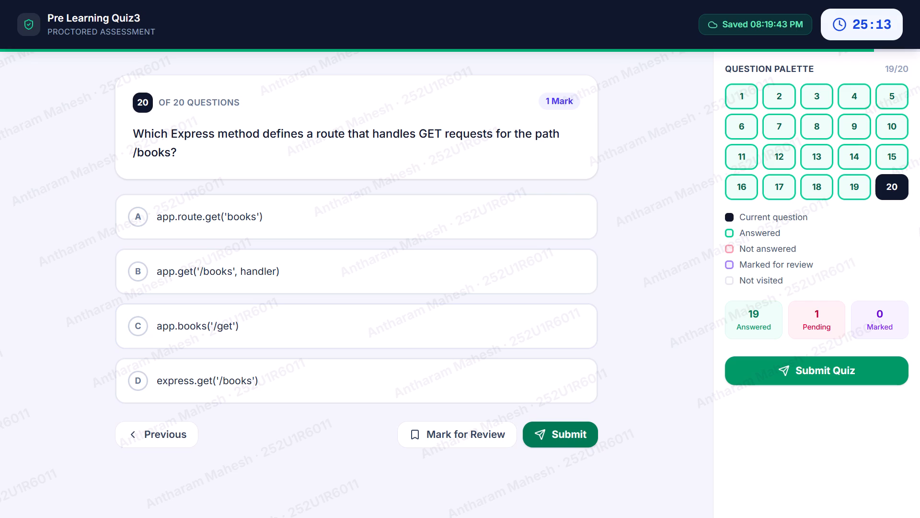
pyautogui.click(271, 282)
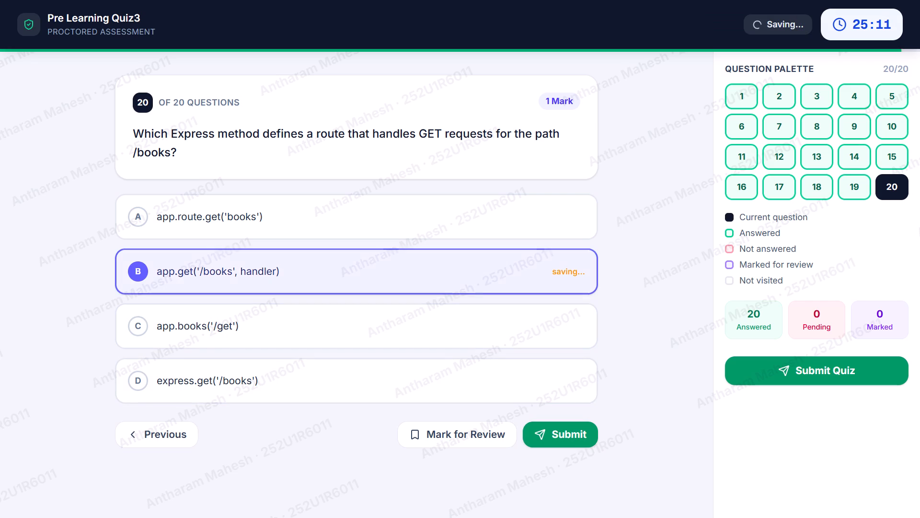
# Submit the completed Pre Learning Quiz3 and return to the Backend Development Fundamentals assessments.
pyautogui.click(563, 437)
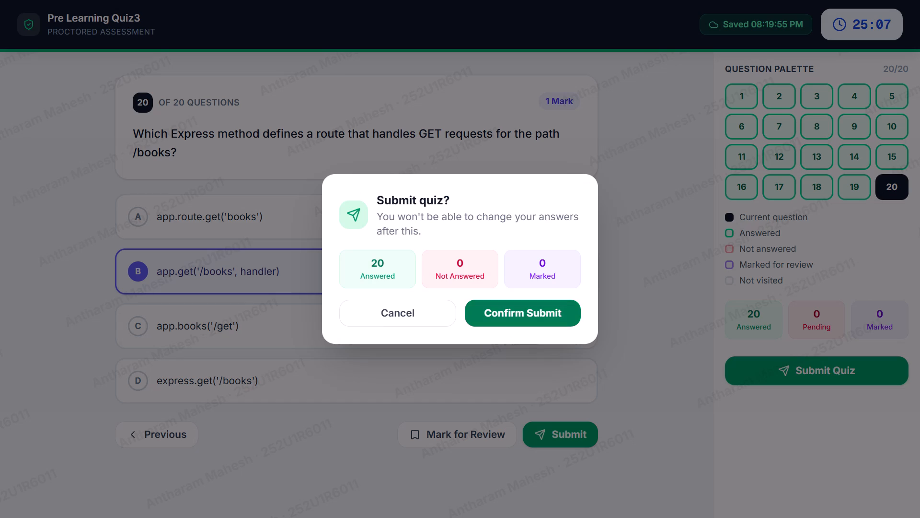
pyautogui.click(490, 305)
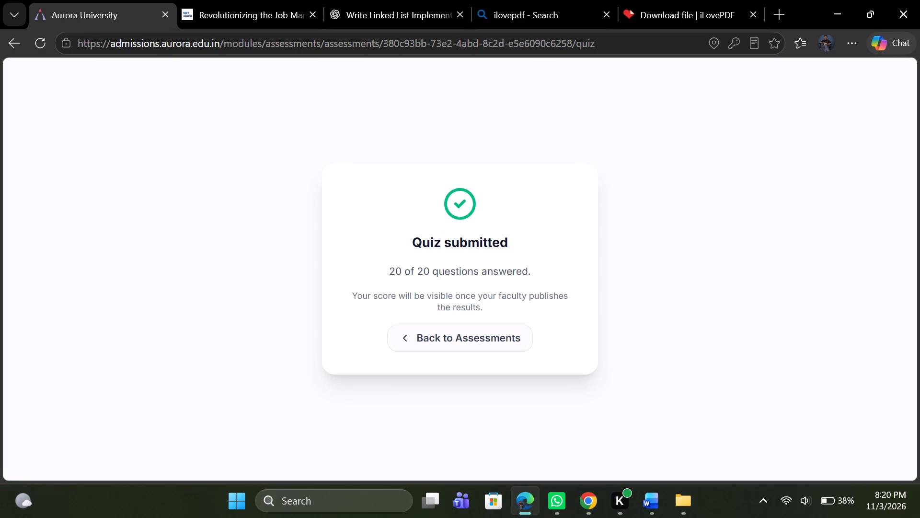
pyautogui.click(438, 332)
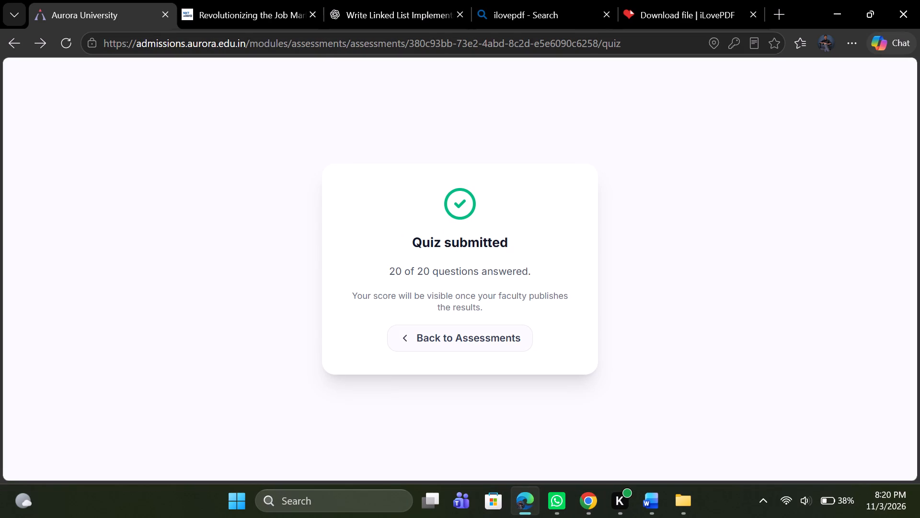
pyautogui.click(404, 333)
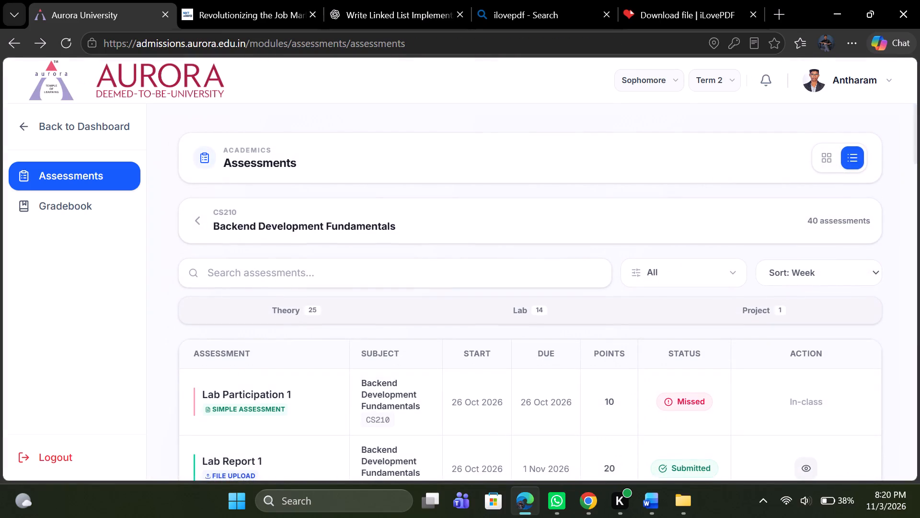
# Review the submission status of the Backend Development Fundamentals assessments, including Pre Learning Quiz3.
pyautogui.scroll(-4, 404, 333)
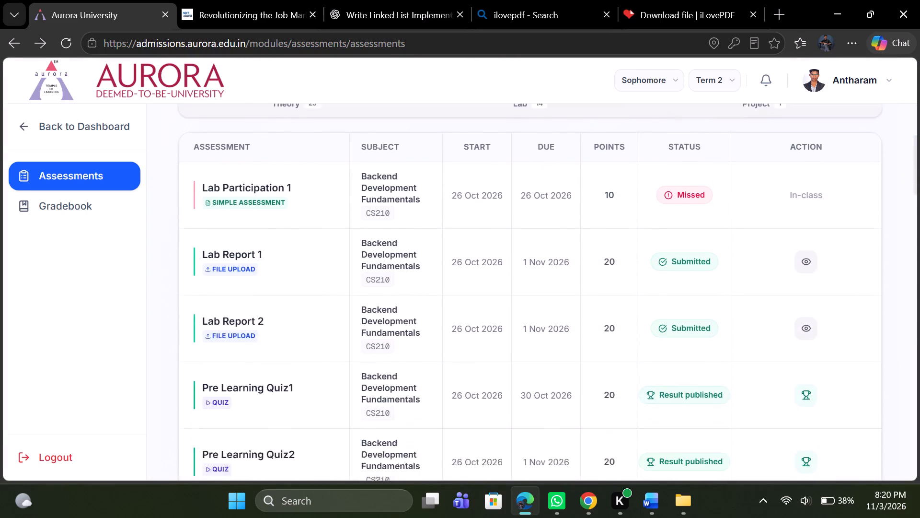
pyautogui.scroll(-3, 404, 333)
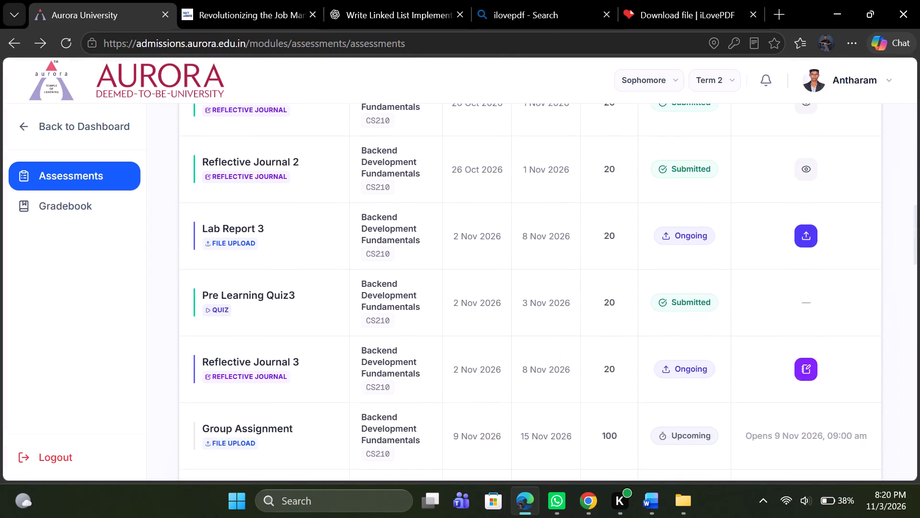
pyautogui.scroll(-1, 404, 333)
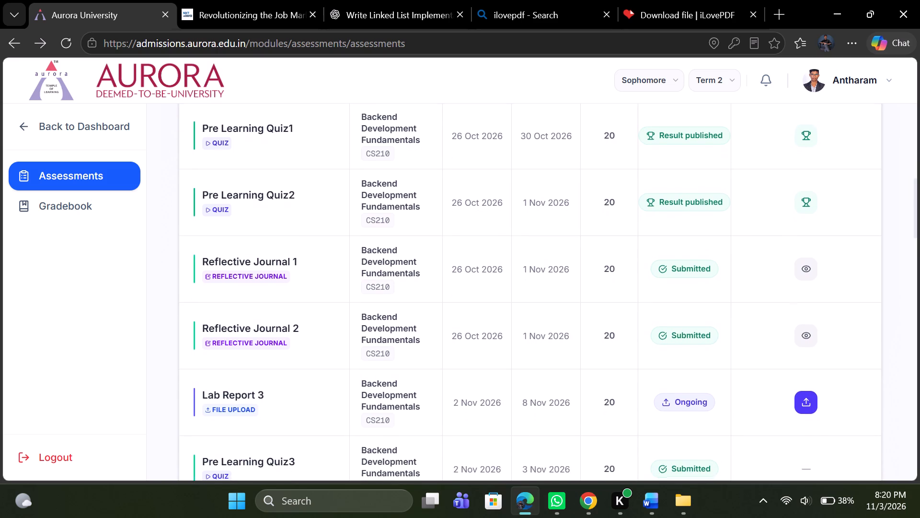
pyautogui.scroll(-2, 404, 333)
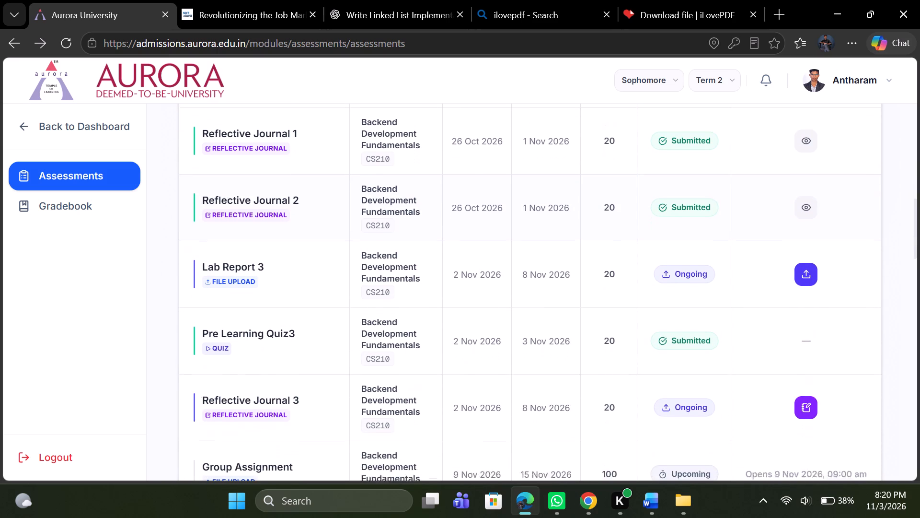
pyautogui.scroll(-2, 404, 333)
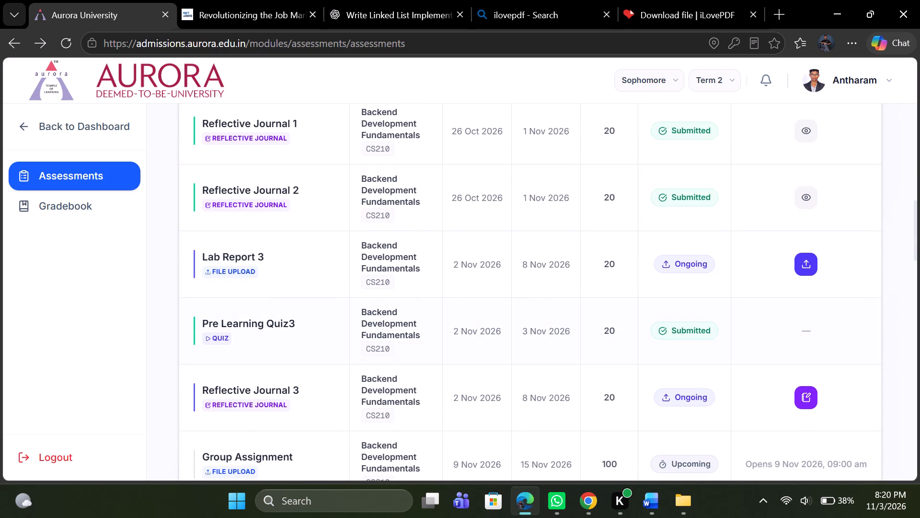
pyautogui.scroll(8, 195, 151)
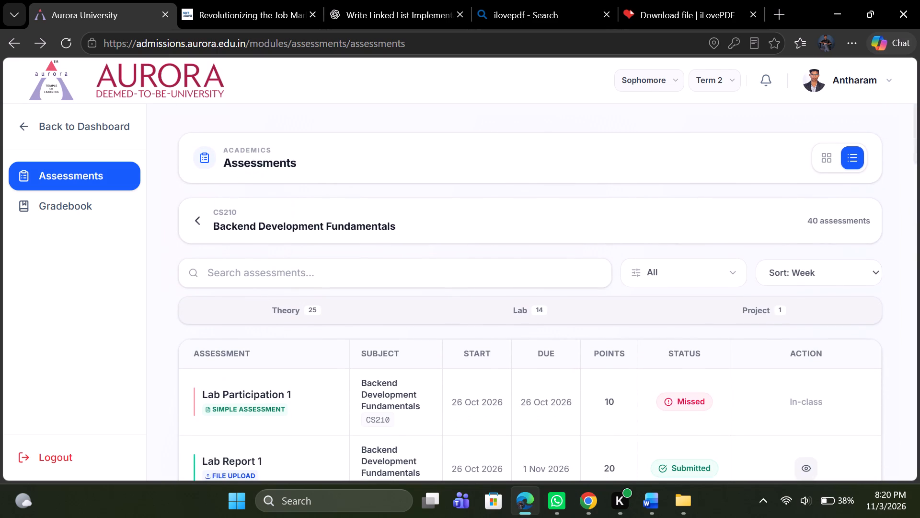
# Open the Foundations of Data Science course and check the status of its assessments.
pyautogui.click(199, 217)
pyautogui.scroll(-7, 386, 306)
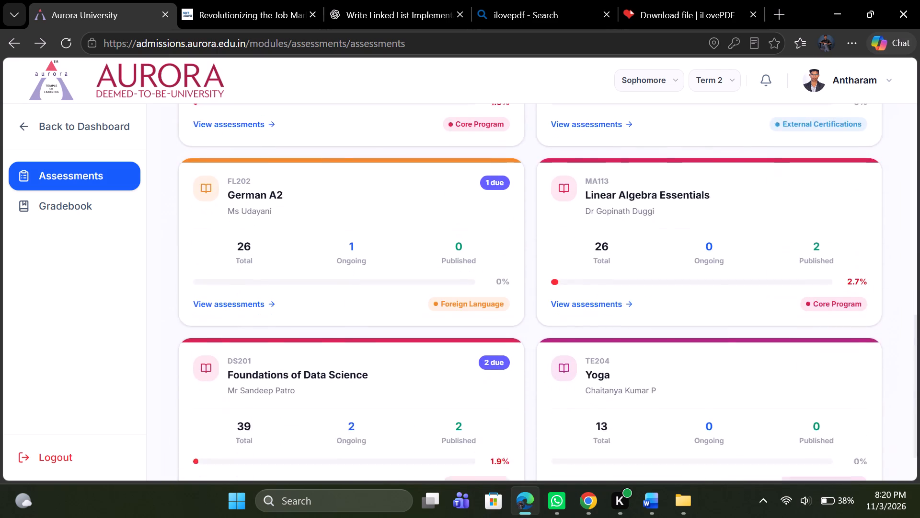
pyautogui.scroll(-7, 386, 306)
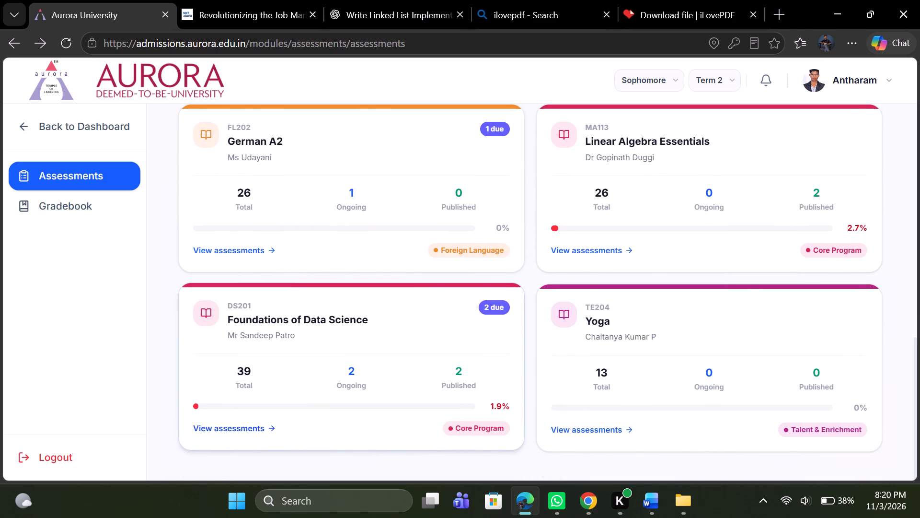
pyautogui.click(343, 366)
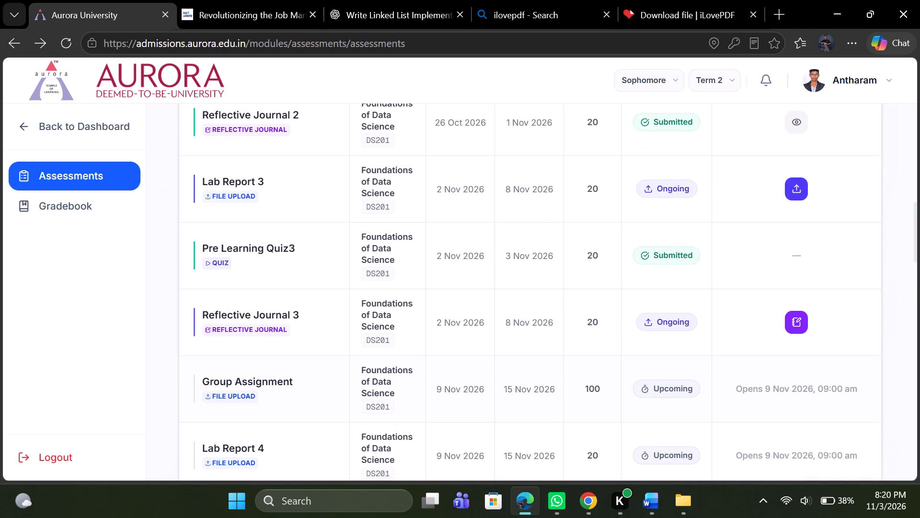
pyautogui.scroll(7, 343, 366)
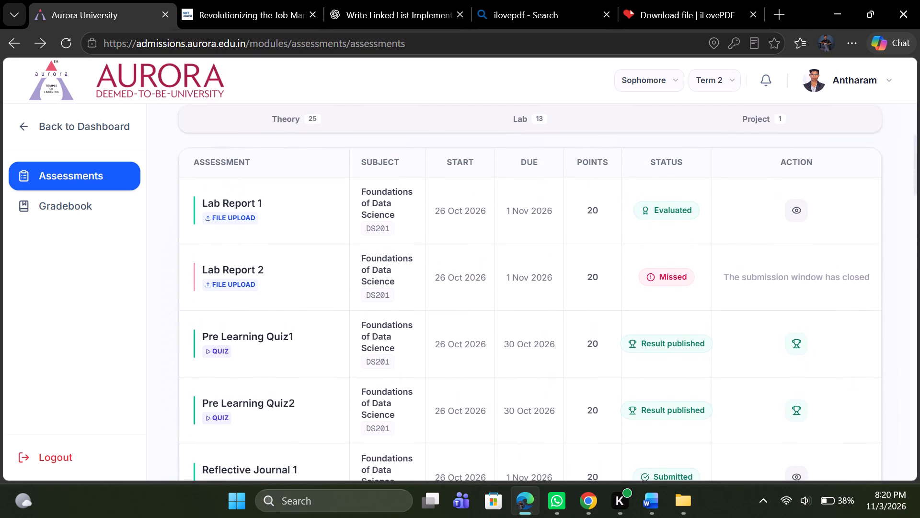
pyautogui.scroll(3, 268, 265)
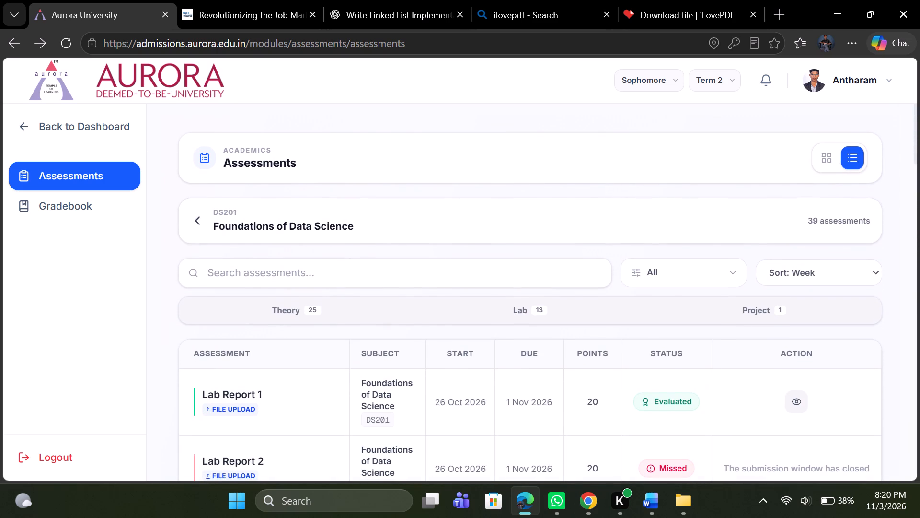
# Leave the Foundations of Data Science assessments and go back to the student dashboard.
pyautogui.click(193, 222)
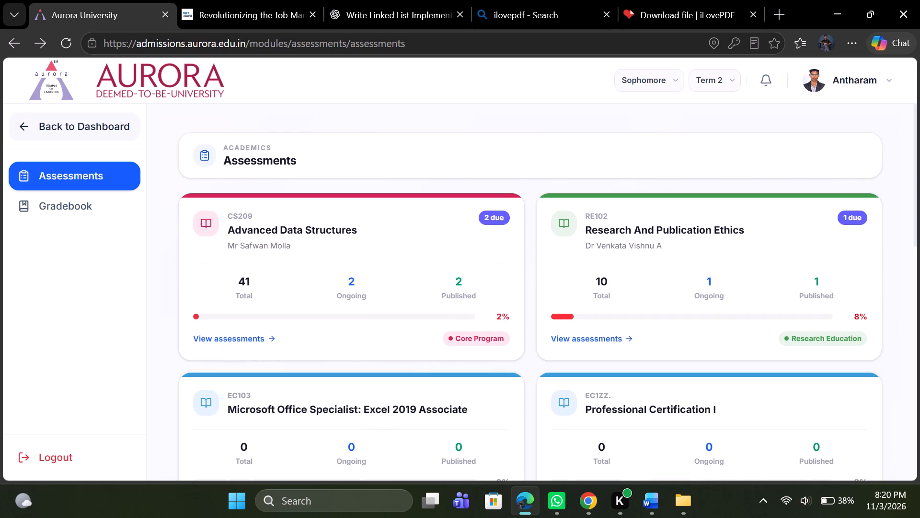
pyautogui.click(25, 127)
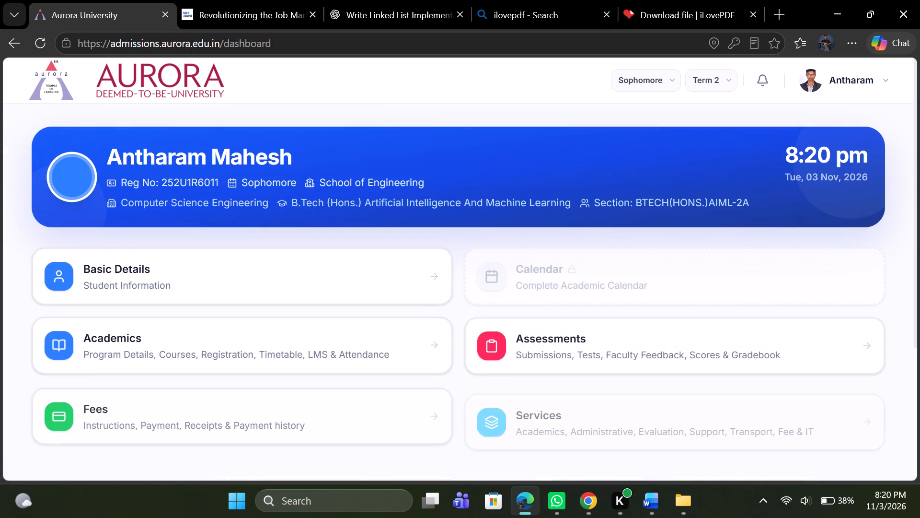
# Close the NxtWave, ChatGPT, both iLovePDF and university portal pages, leaving no page open in Edge.
pyautogui.click(310, 14)
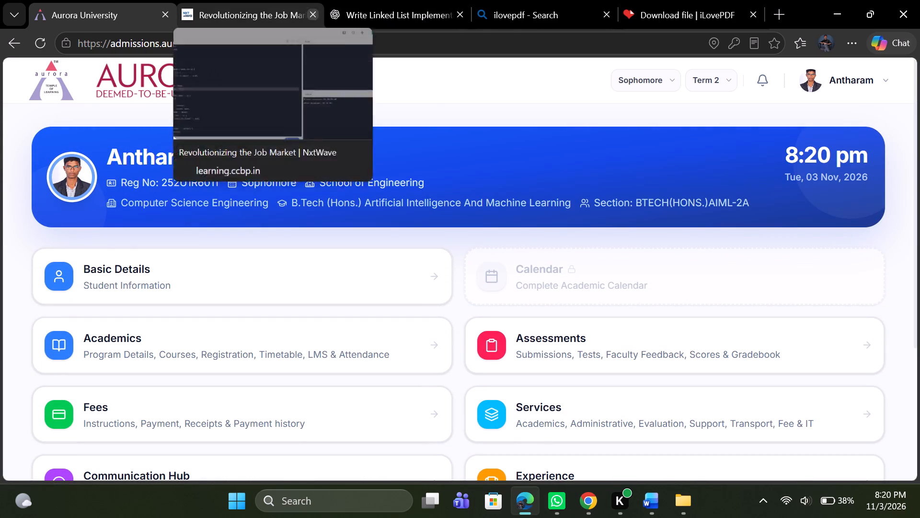
pyautogui.click(537, 153)
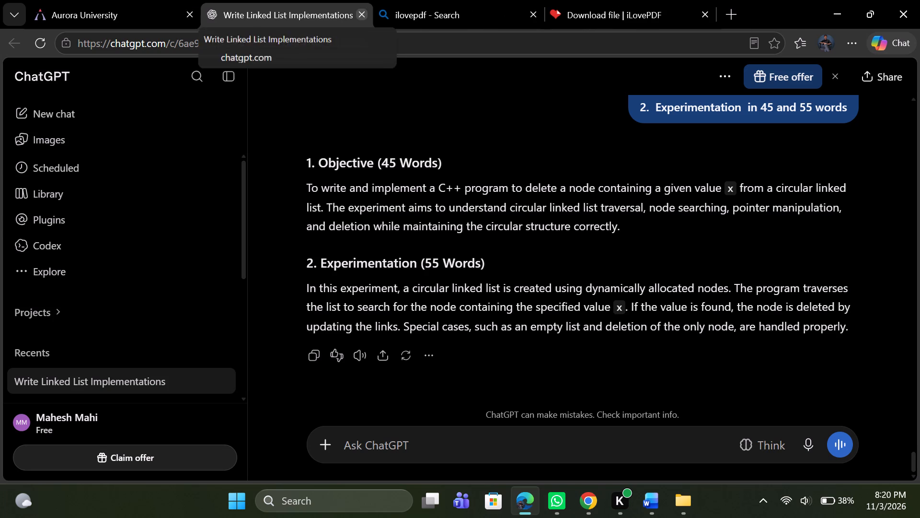
pyautogui.click(359, 13)
pyautogui.click(359, 13)
pyautogui.click(359, 13)
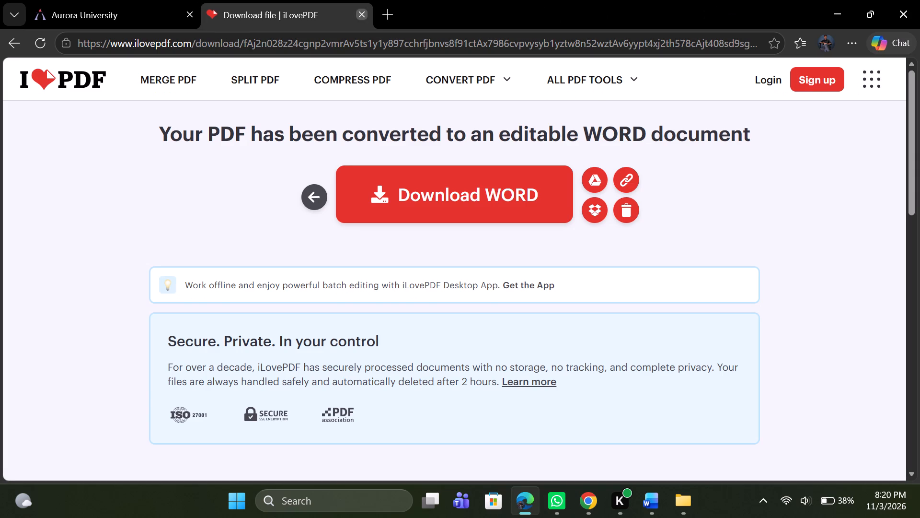
pyautogui.click(192, 15)
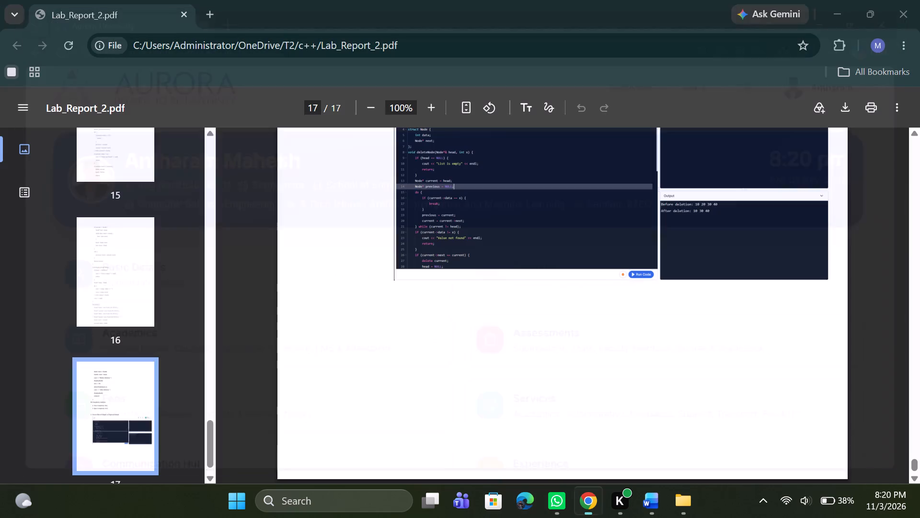
# Close the Chrome window holding Lab_Report_2.pdf.
pyautogui.click(899, 13)
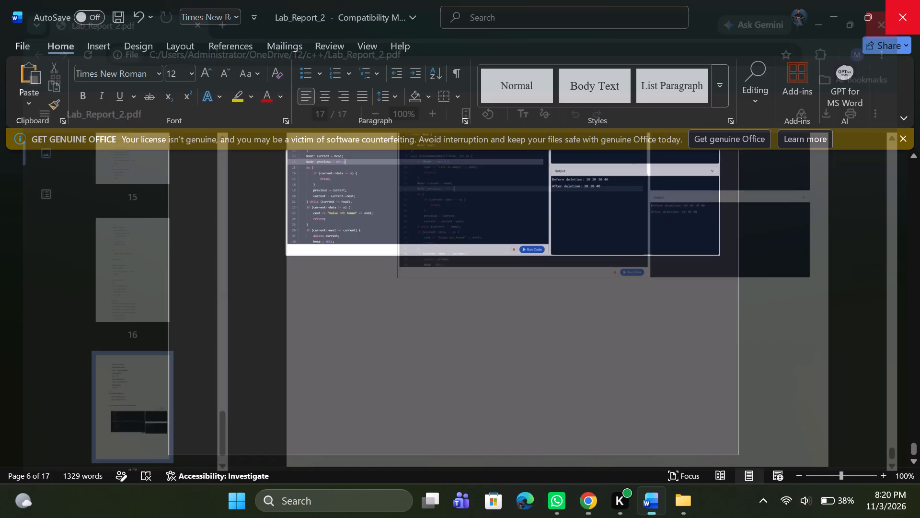
# Close the Lab_Report_2 Word document, saving its changes in the Downloads folder.
pyautogui.click(899, 13)
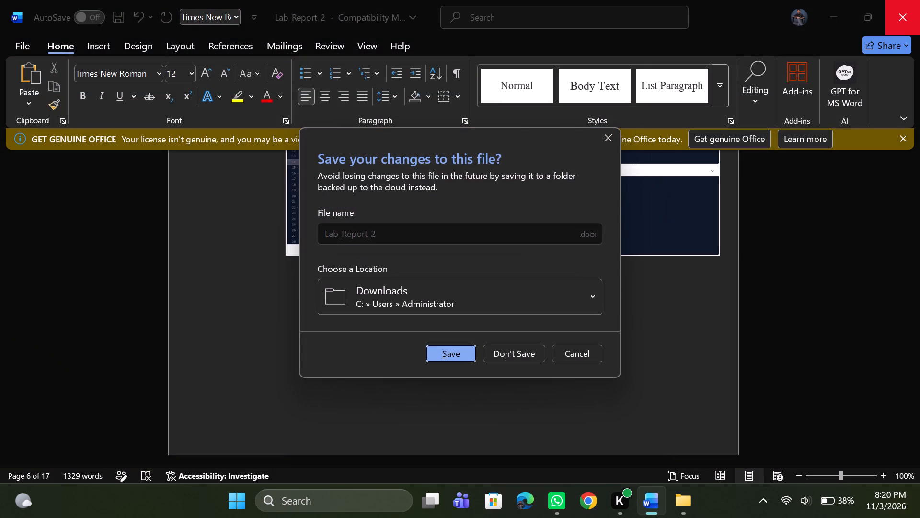
pyautogui.click(458, 353)
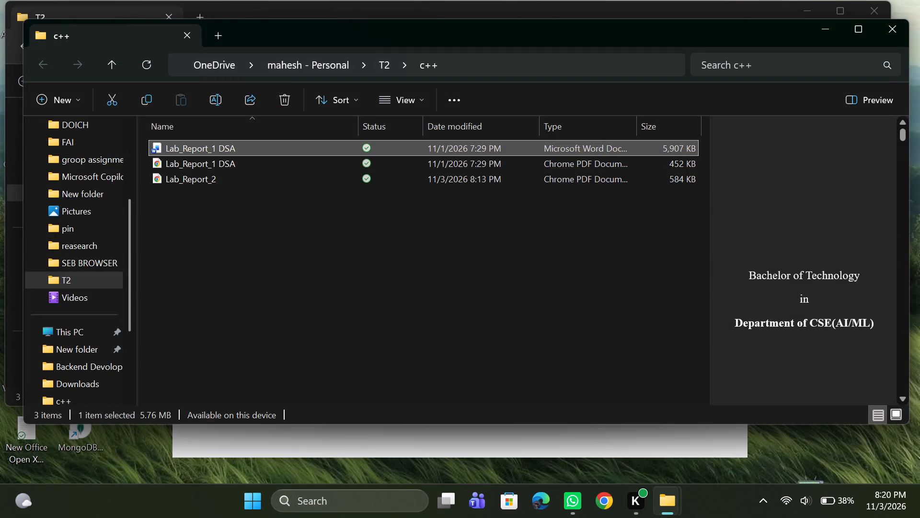
# Close the c++ folder window in File Explorer.
pyautogui.click(902, 29)
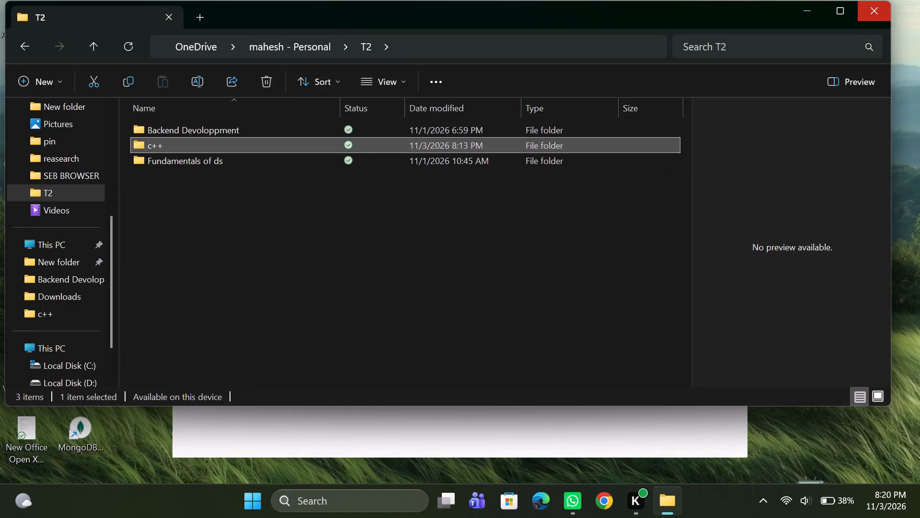